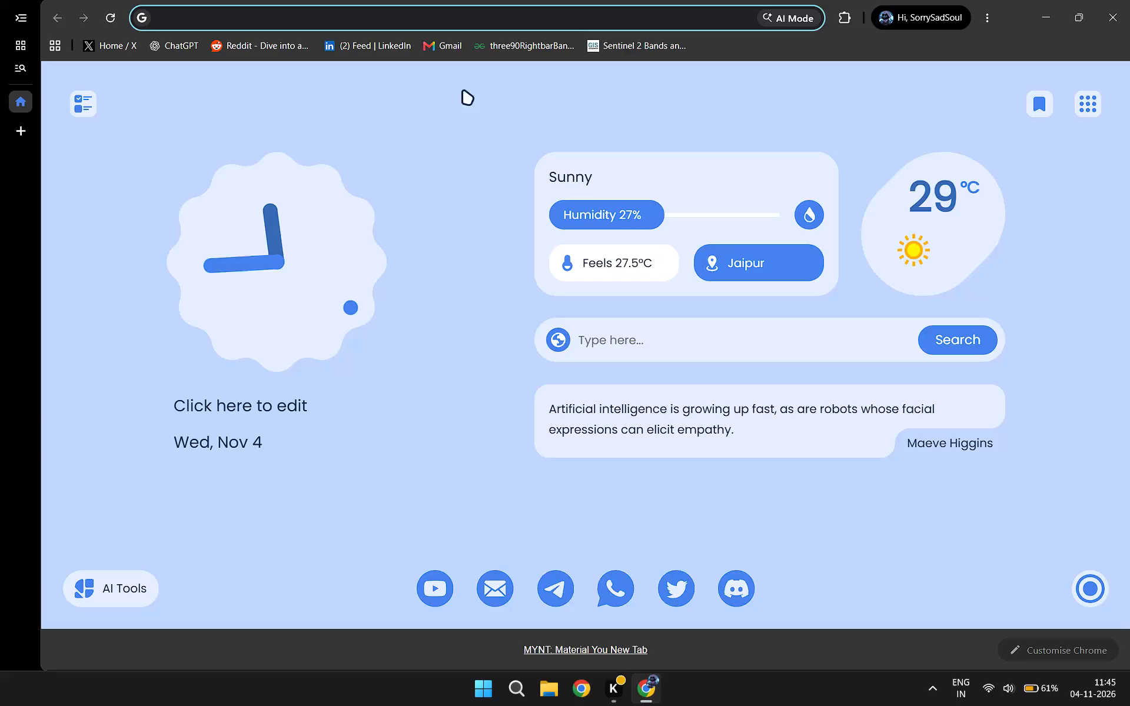
# Switch Chrome to the profile labelled Person 1.
pyautogui.click(887, 21)
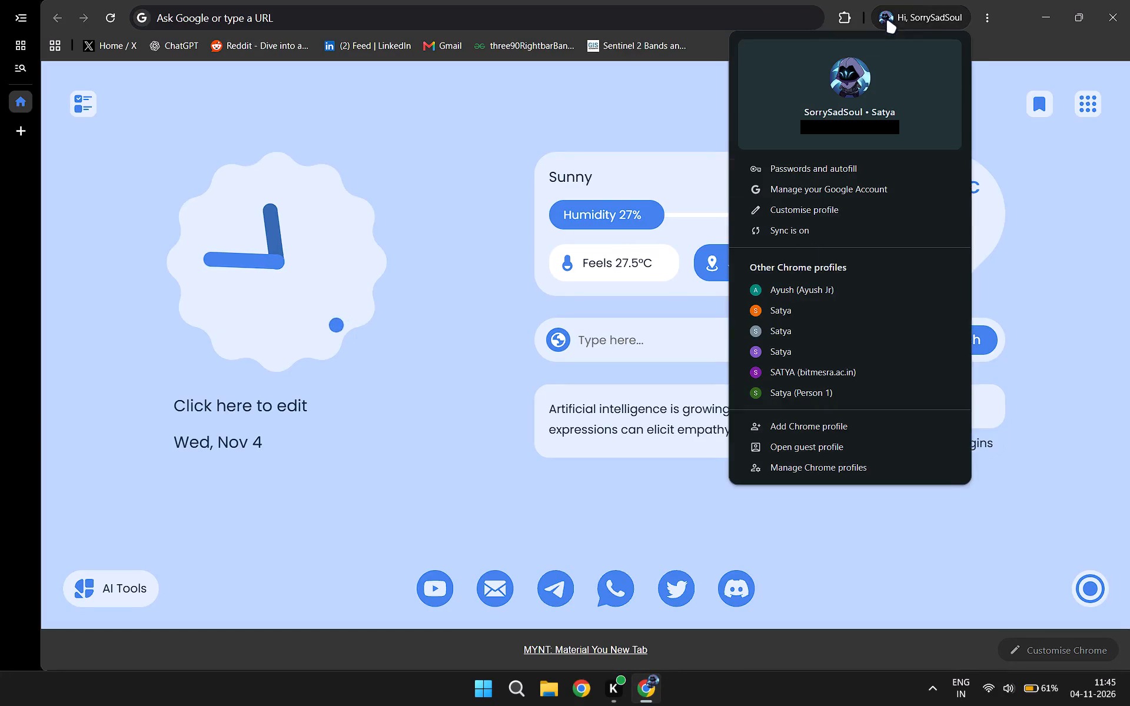
pyautogui.click(755, 394)
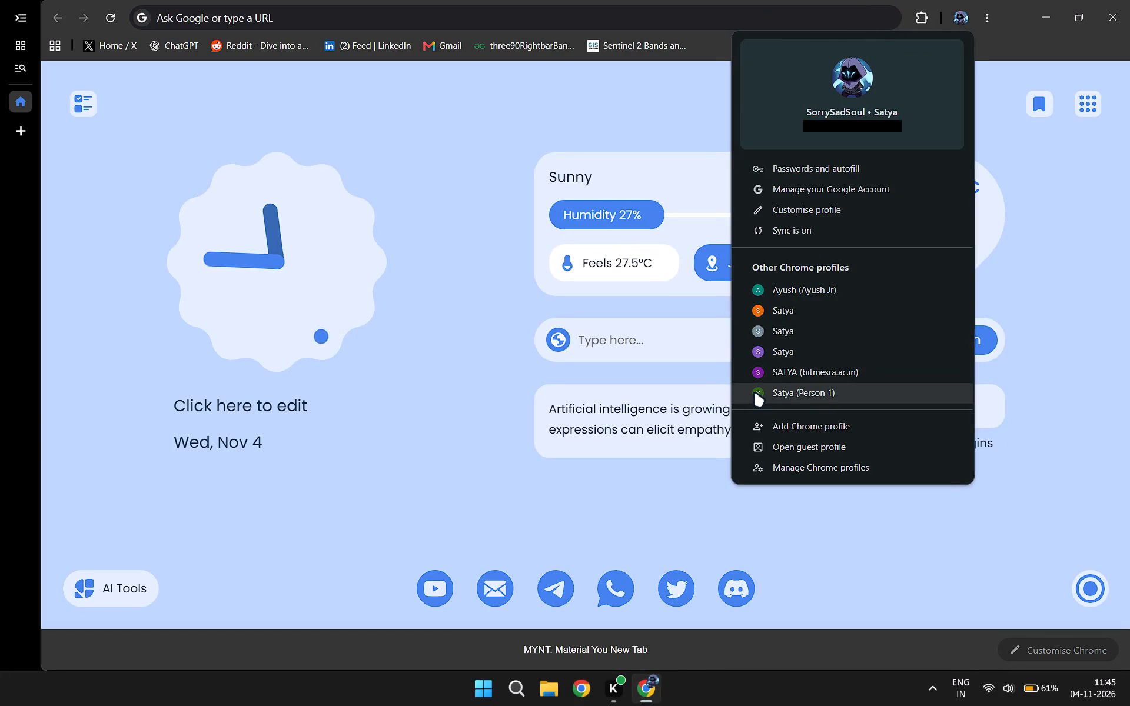
# Search the computer for "sla" and launch Slack.
pyautogui.click(516, 705)
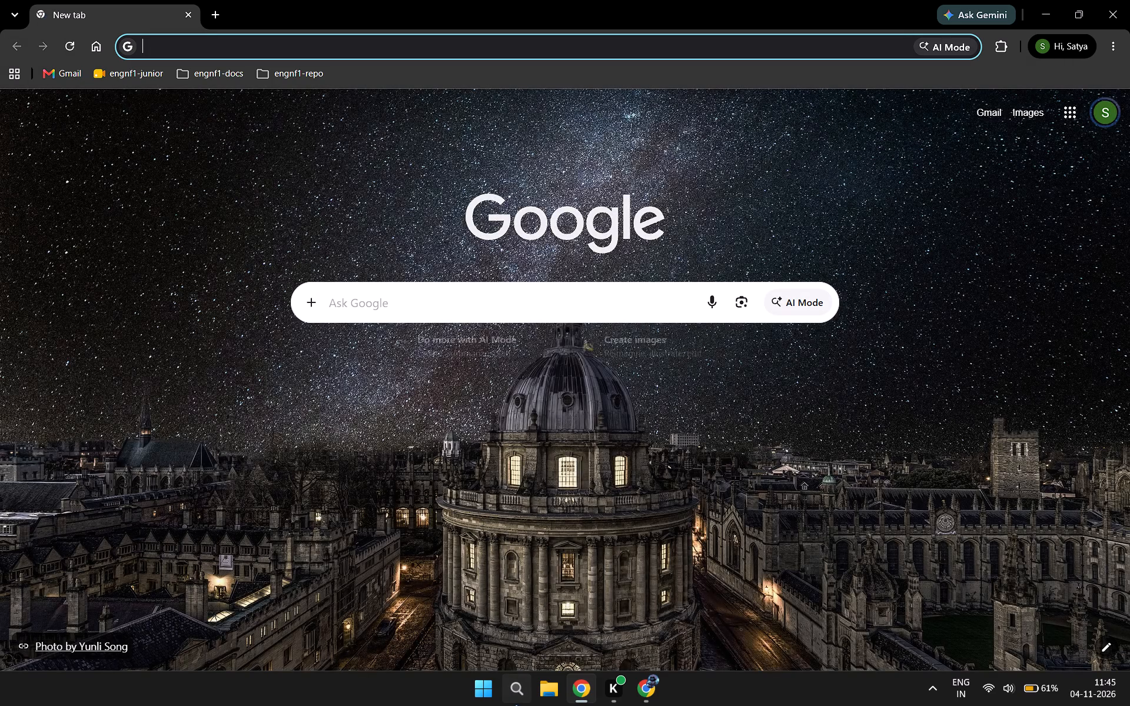
pyautogui.write('sla')
pyautogui.press('Return')
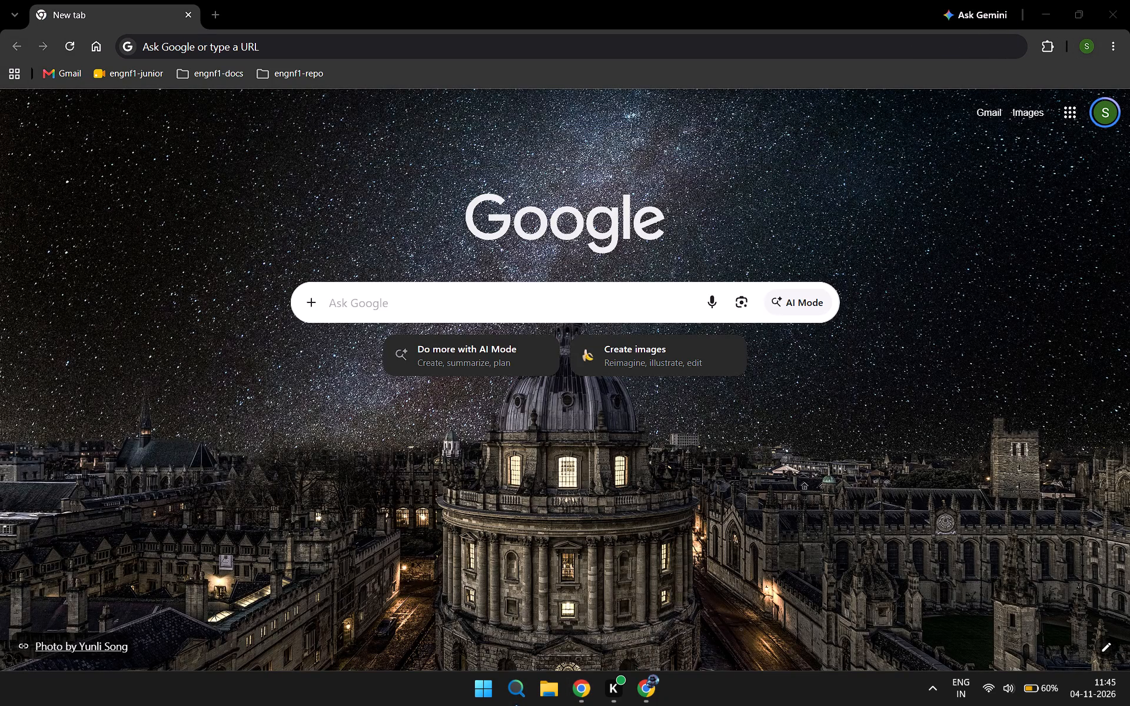
# Show the desktop and launch the Brave browser.
pyautogui.click(1129, 705)
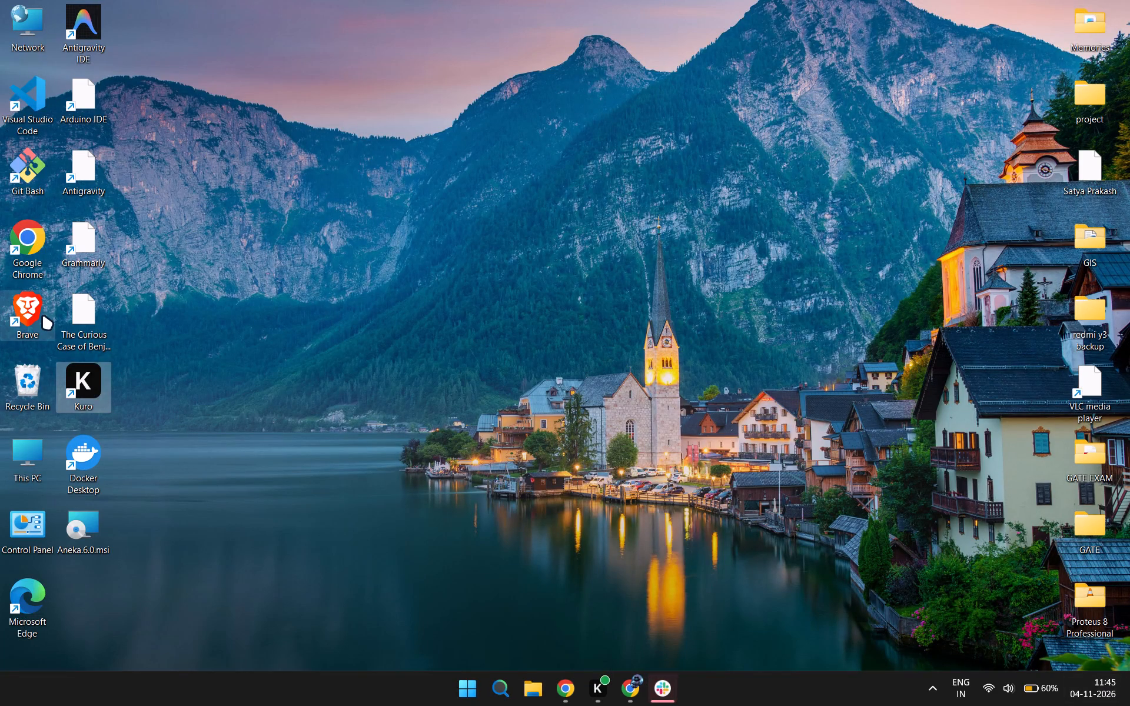
pyautogui.doubleClick(43, 318)
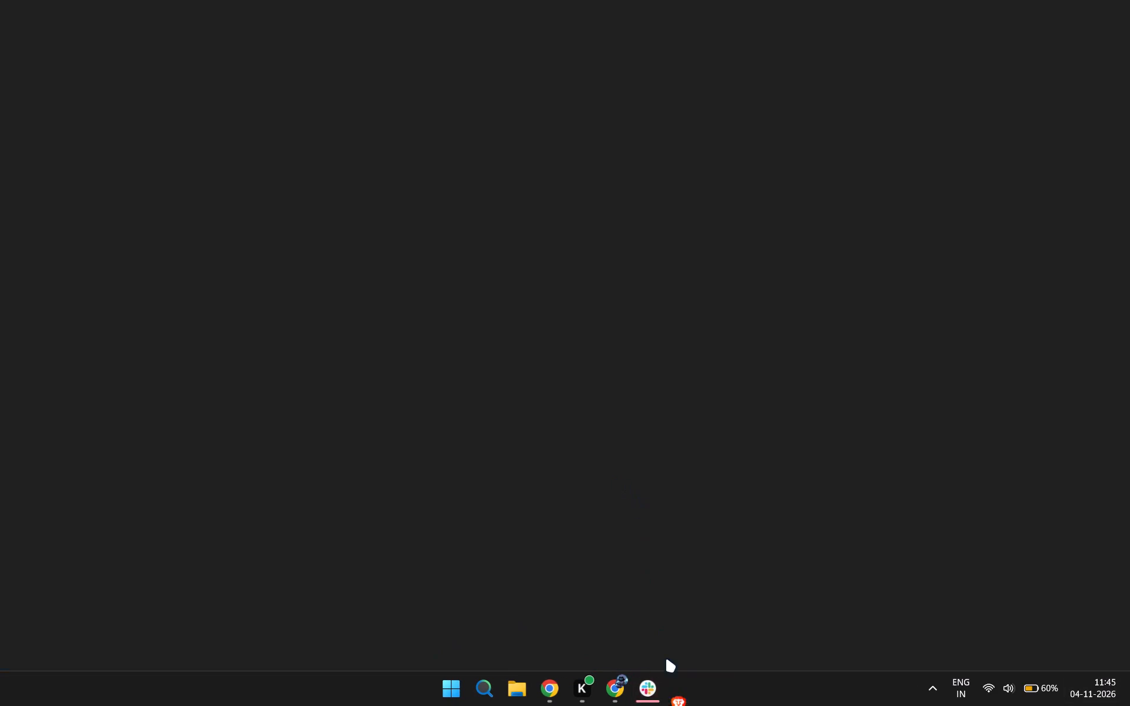
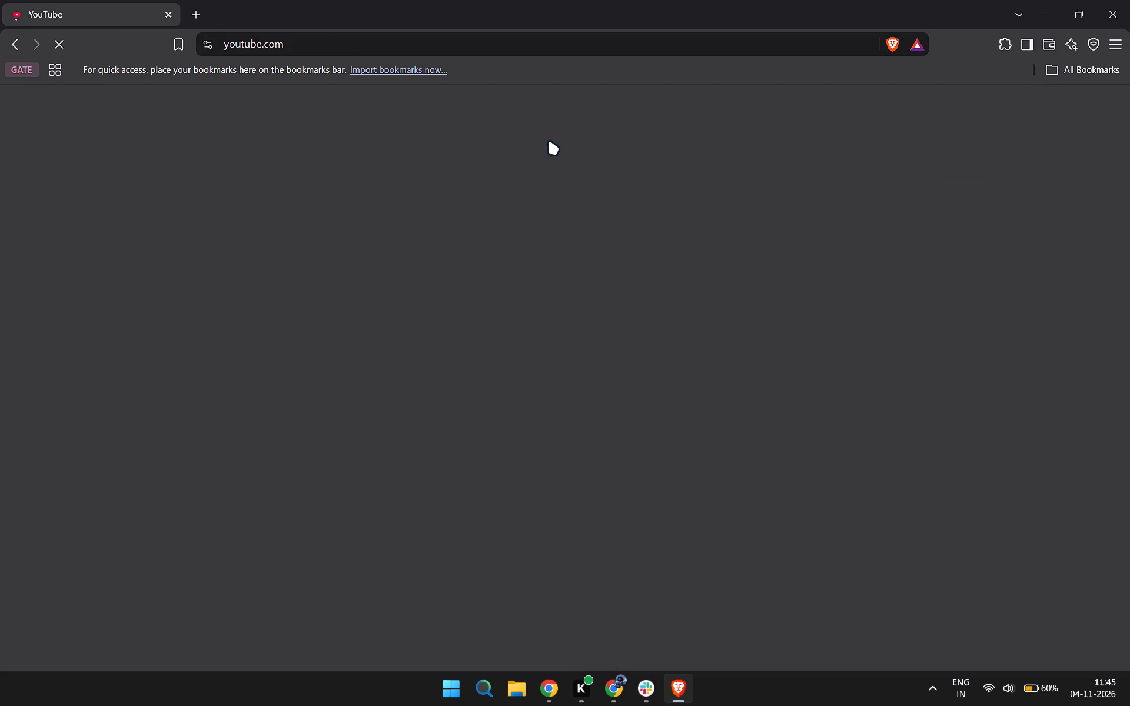
# Switch to the Chrome profile window showing the new tab page and close that window.
pyautogui.click(609, 680)
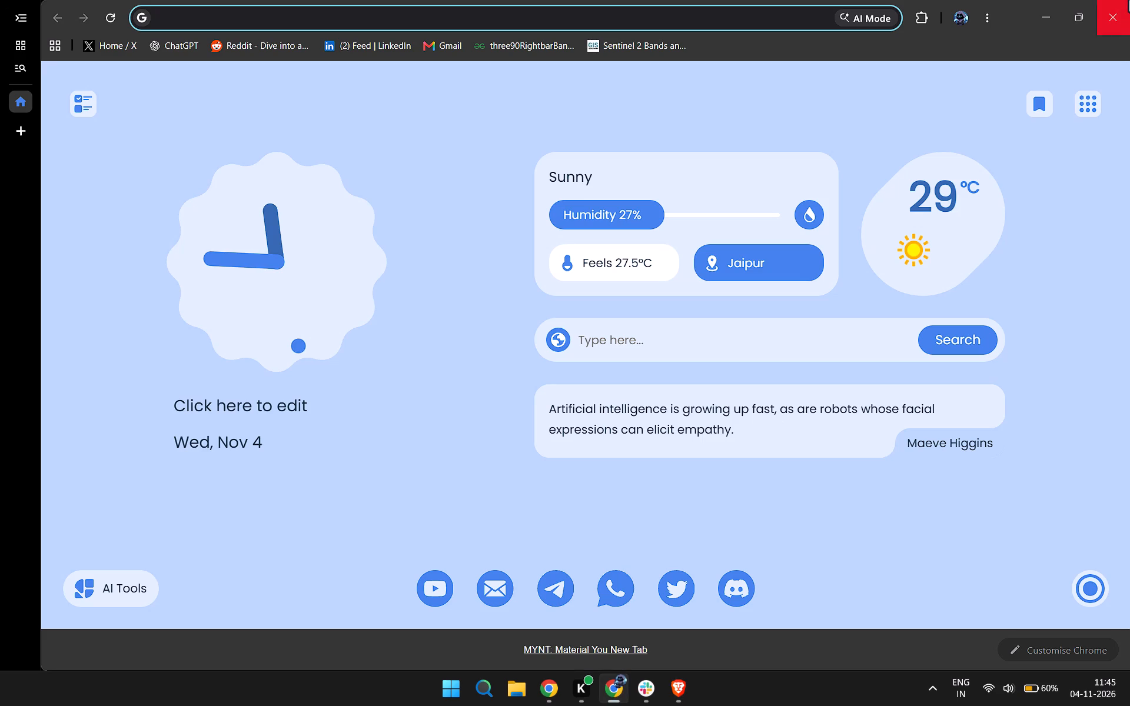
pyautogui.click(1129, 0)
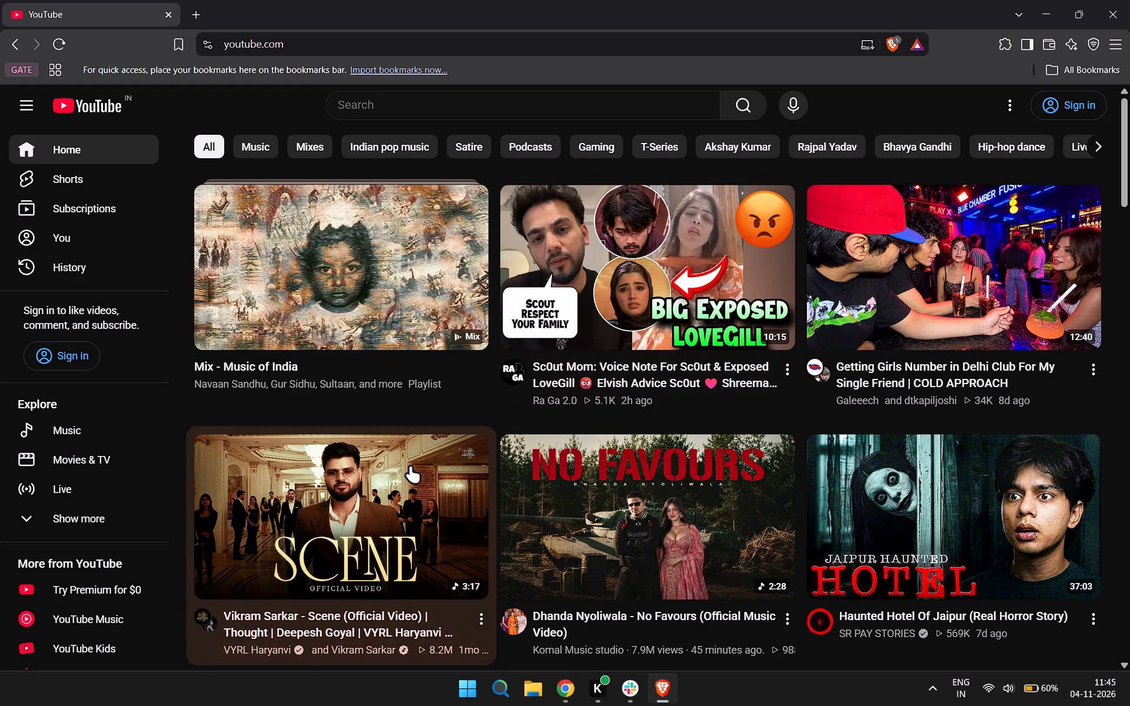
# In Brave, play the "Scene (Official Video)" music video from the YouTube home page.
pyautogui.click(411, 467)
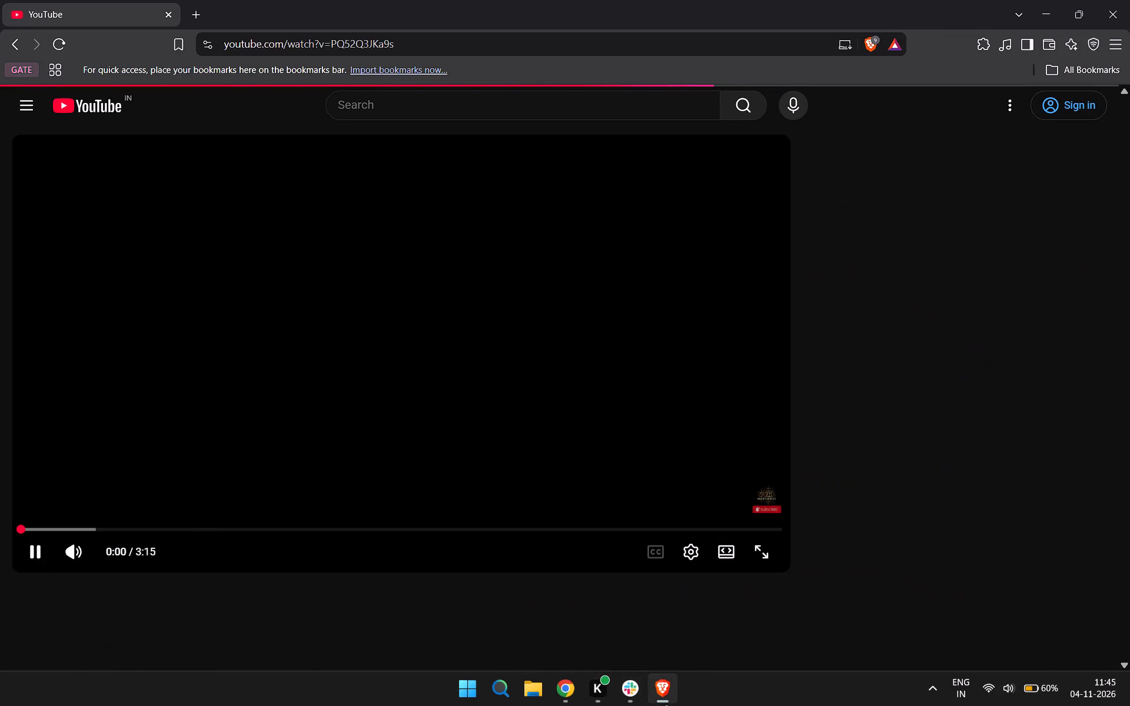
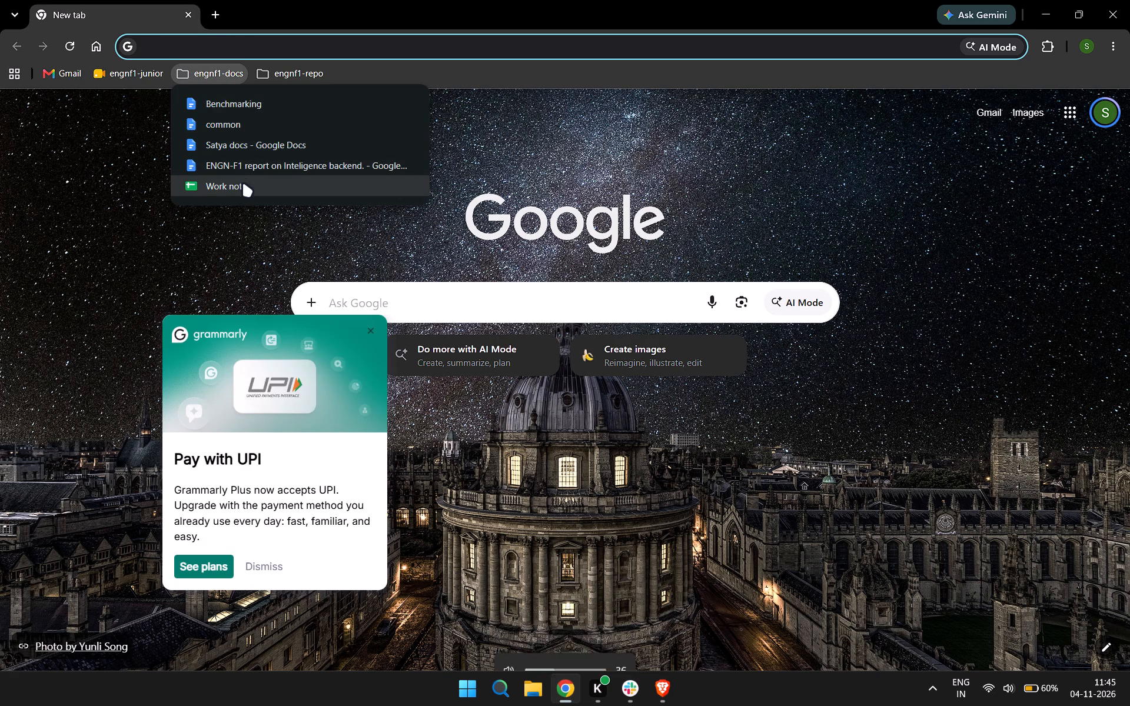
# Open the Work note spreadsheet from the engnf1-docs bookmark folder and dismiss the Grammarly UPI promotion.
pyautogui.click(240, 189)
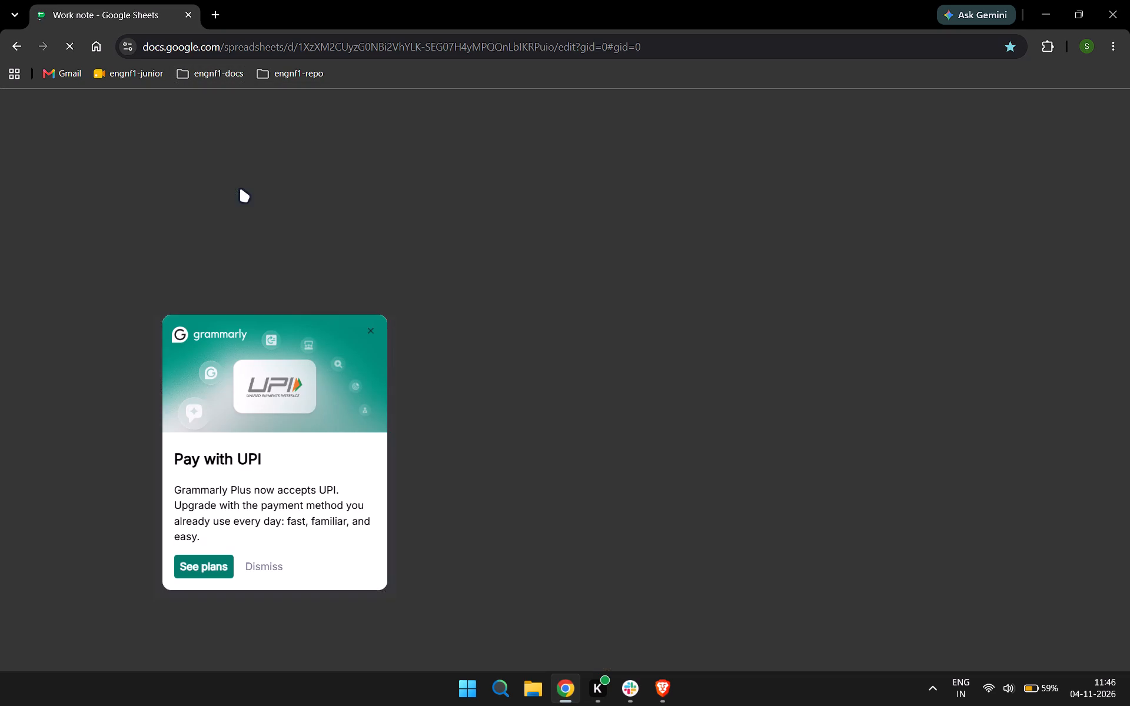
pyautogui.click(375, 335)
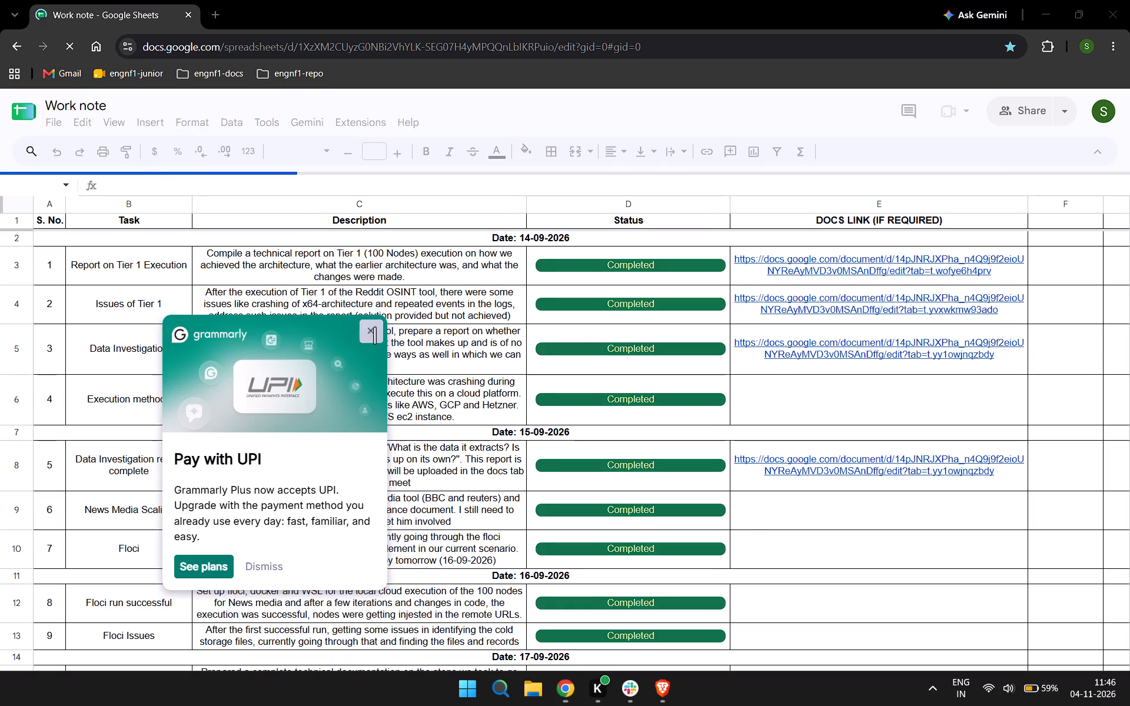
# Go through the Satya sheet of the work log to its most recent task entries and the empty rows below.
pyautogui.scroll(-6, 402, 414)
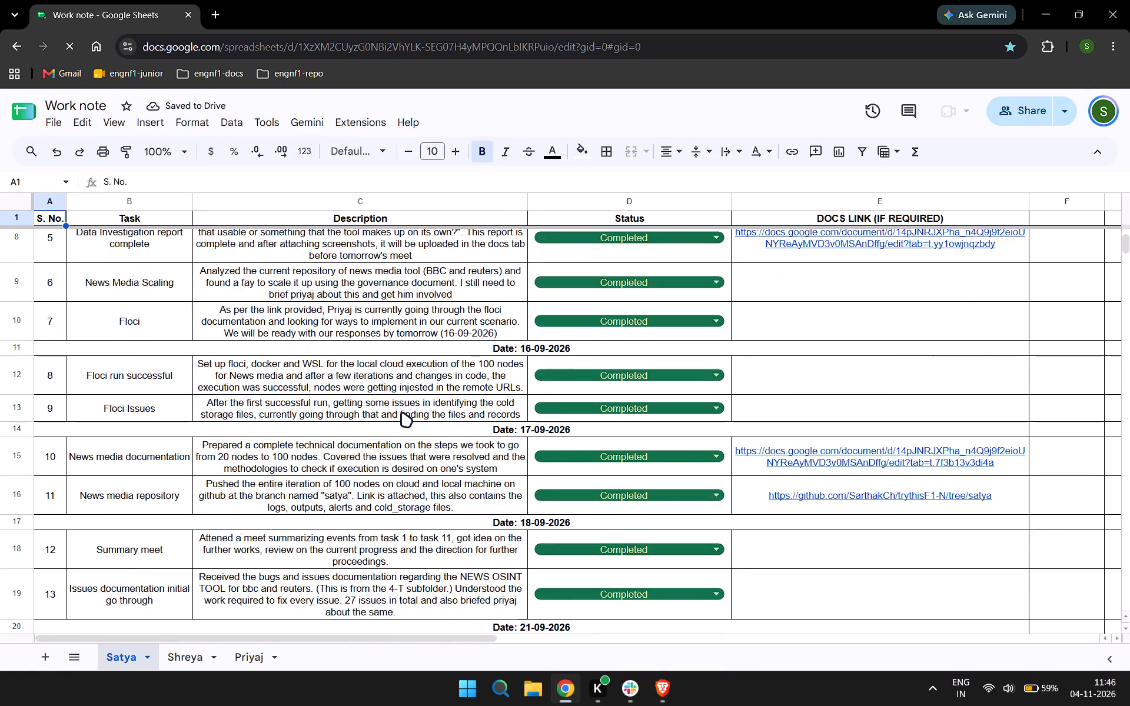
pyautogui.scroll(-10, 402, 414)
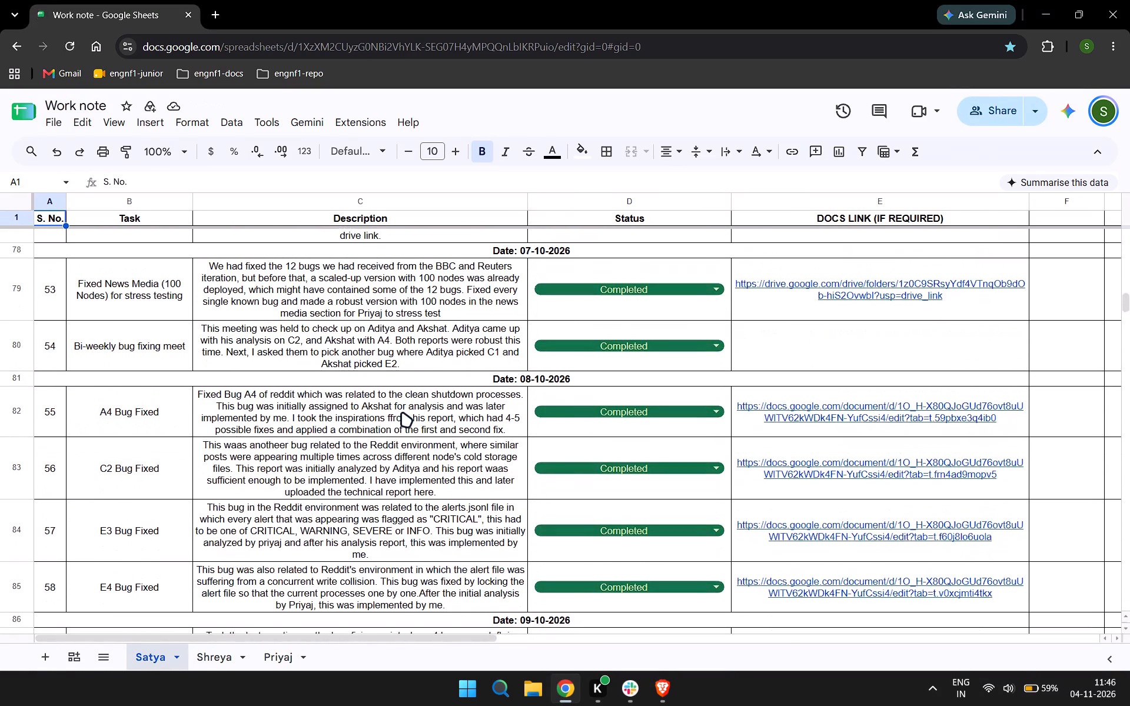
pyautogui.scroll(-9, 402, 414)
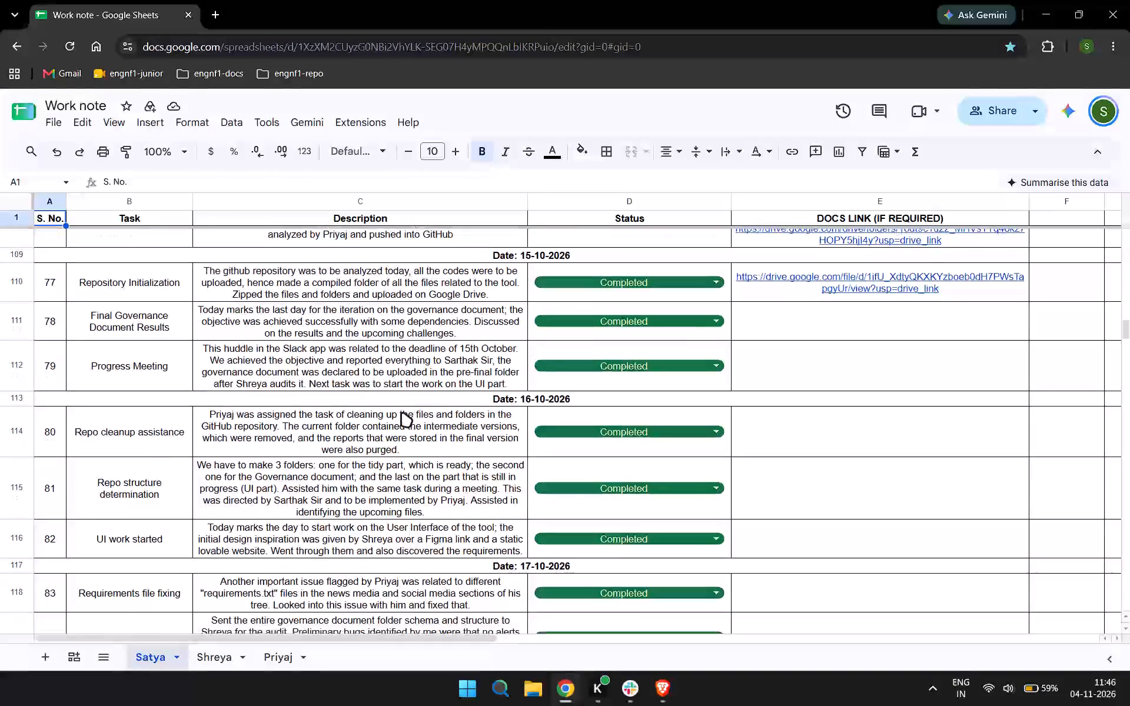
pyautogui.scroll(-5, 402, 414)
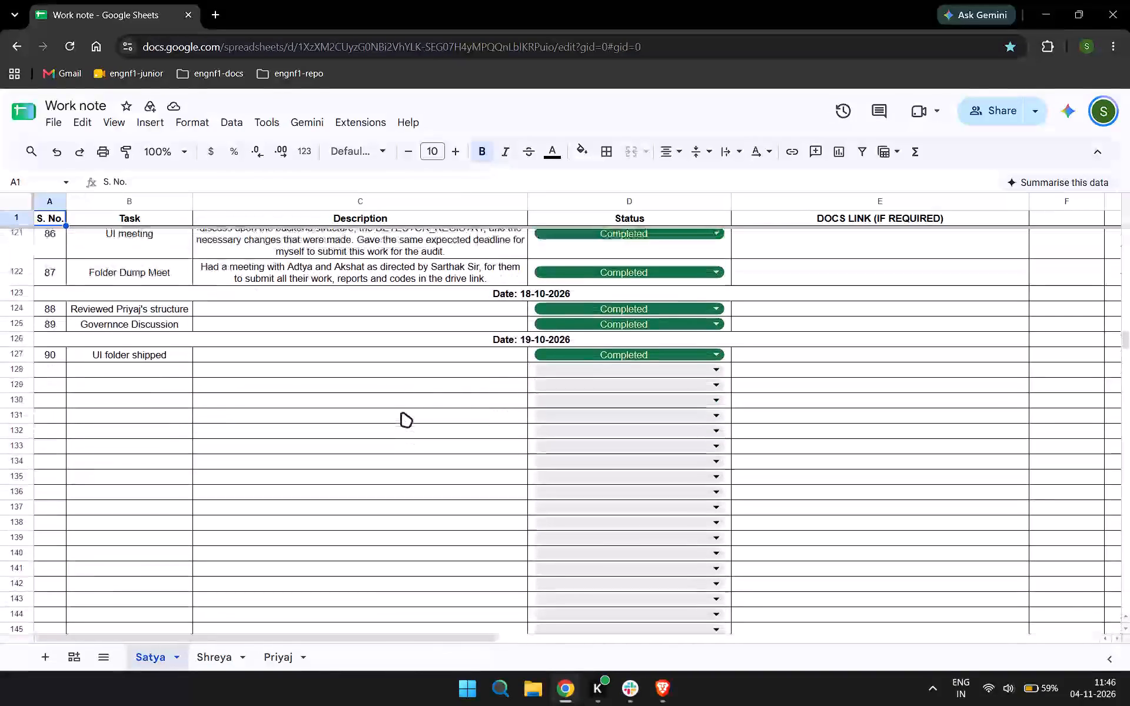
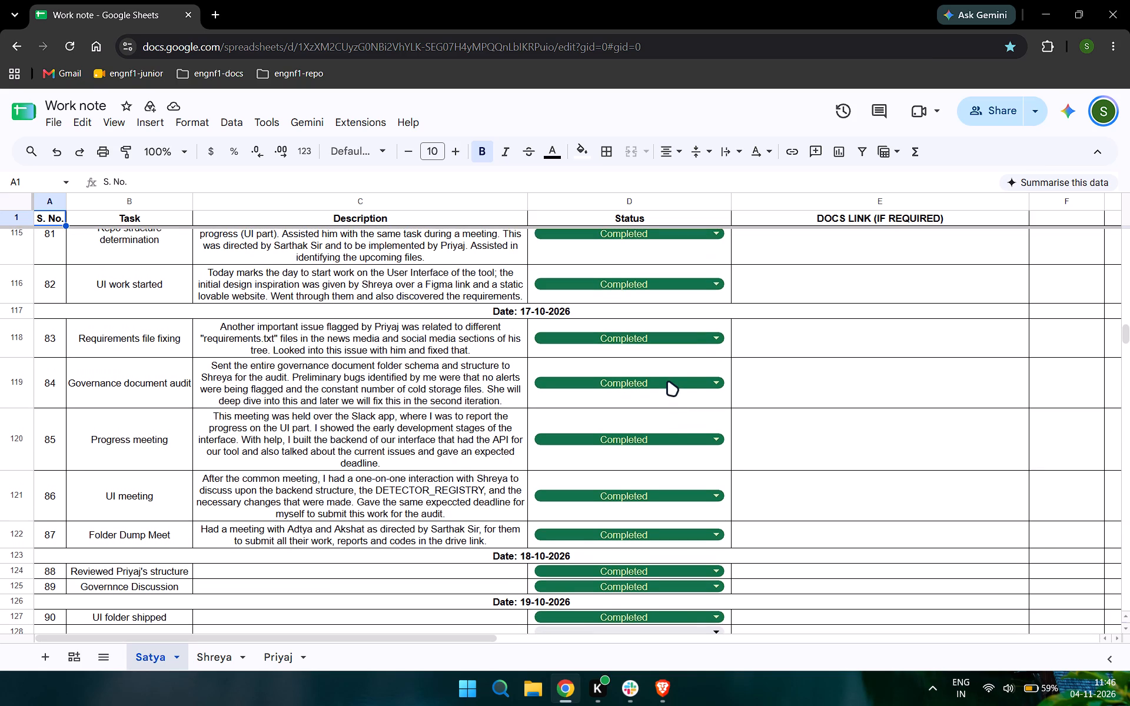
# Check the Shreya and Priyaj sheets for work entries, and return to the latest entries on the Satya sheet.
pyautogui.scroll(-1, 668, 382)
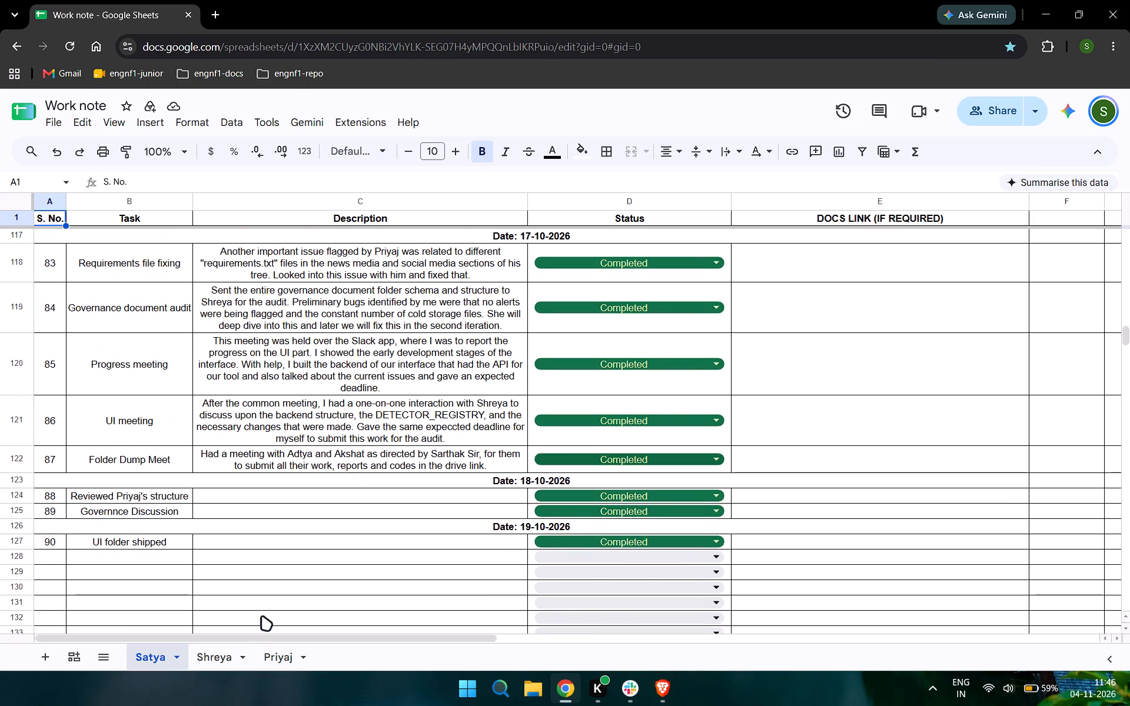
pyautogui.click(210, 658)
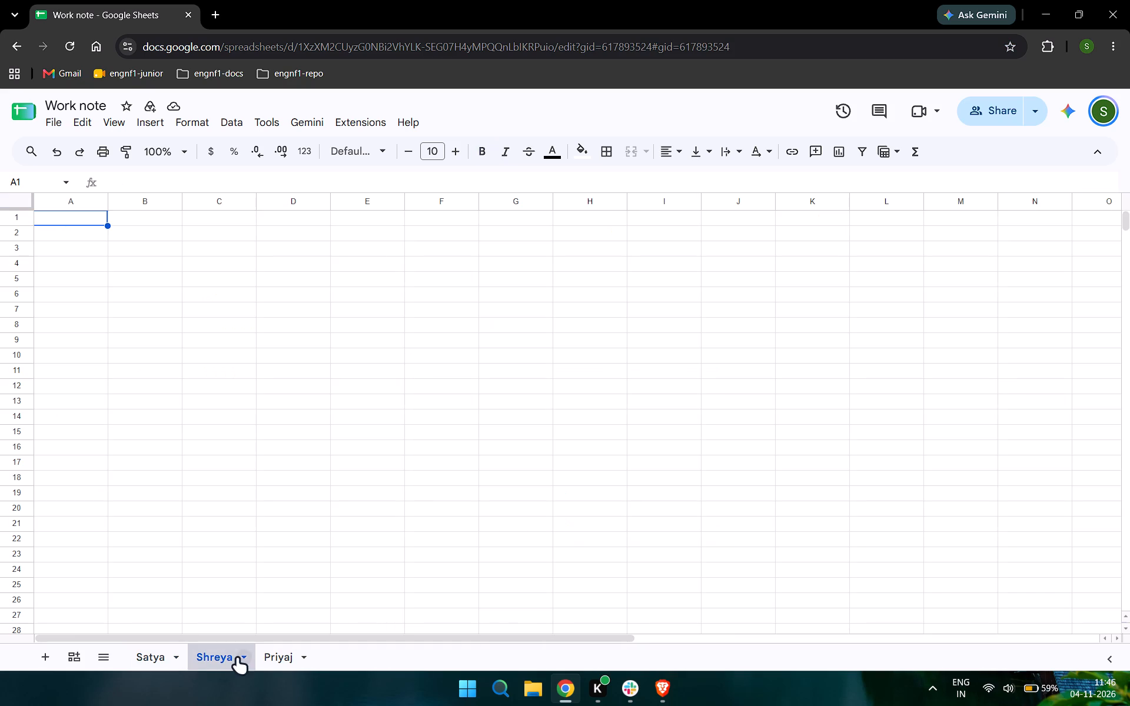
pyautogui.click(279, 657)
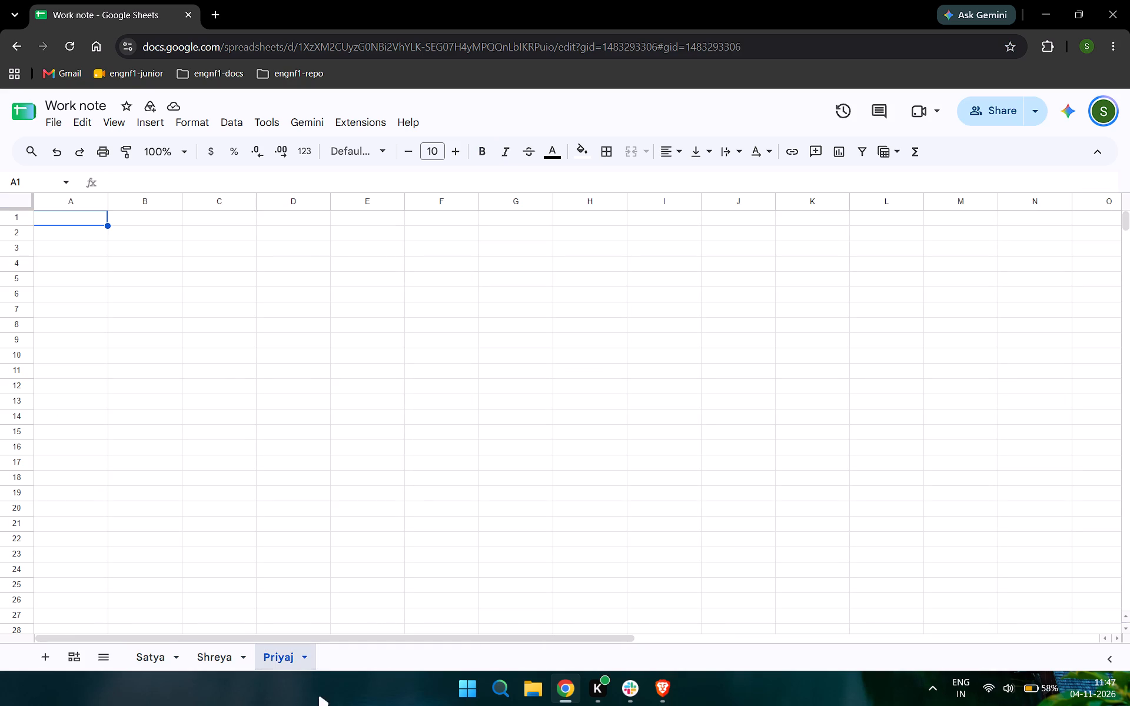
pyautogui.click(158, 655)
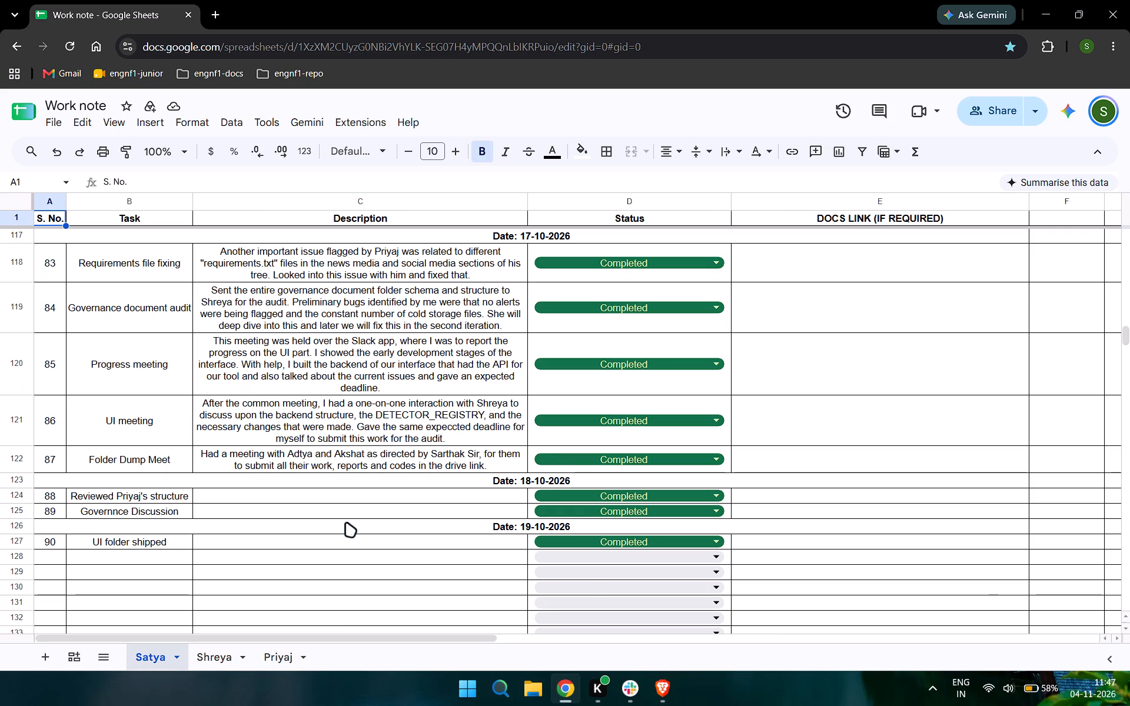
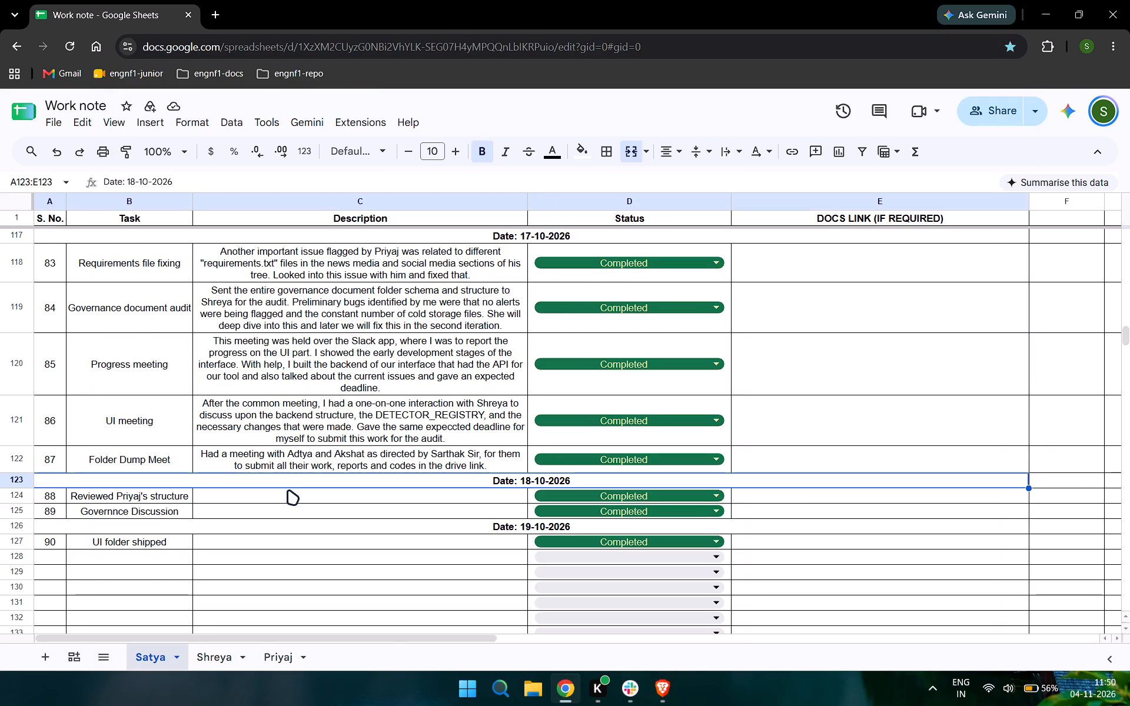
# Begin the description for task 88, Reviewed Priyaj's structure, with "Checked the repository (Priyaj's branch)".
pyautogui.click(279, 499)
pyautogui.doubleClick(279, 499)
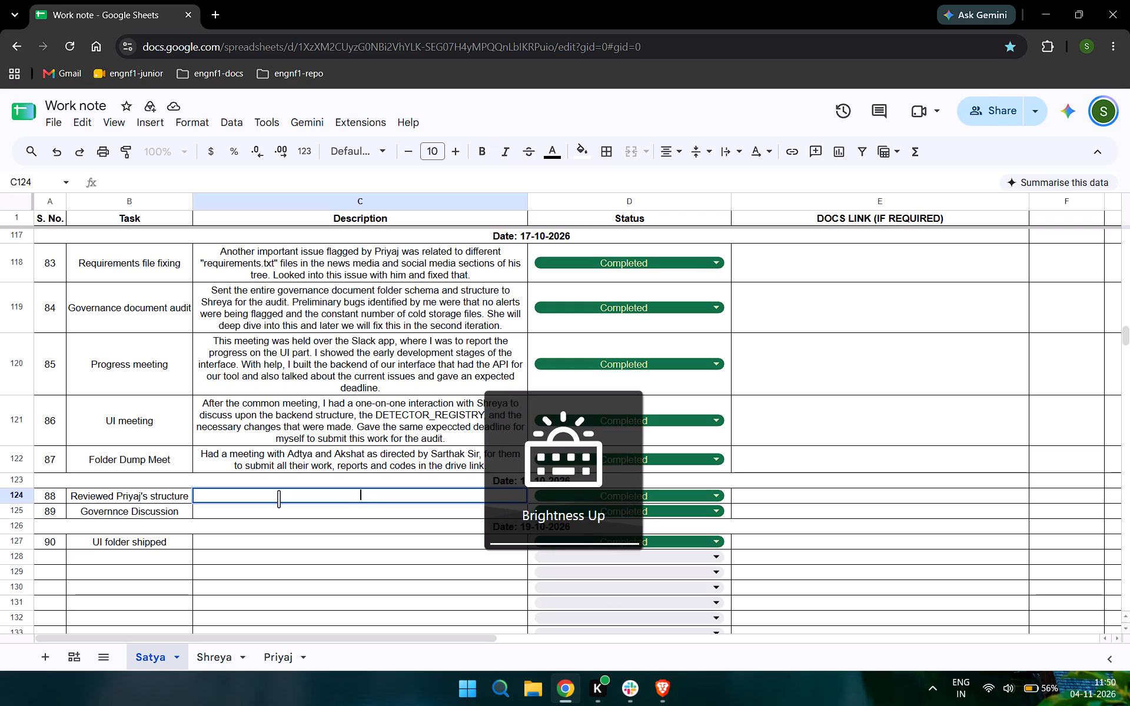
pyautogui.write('Checked the re')
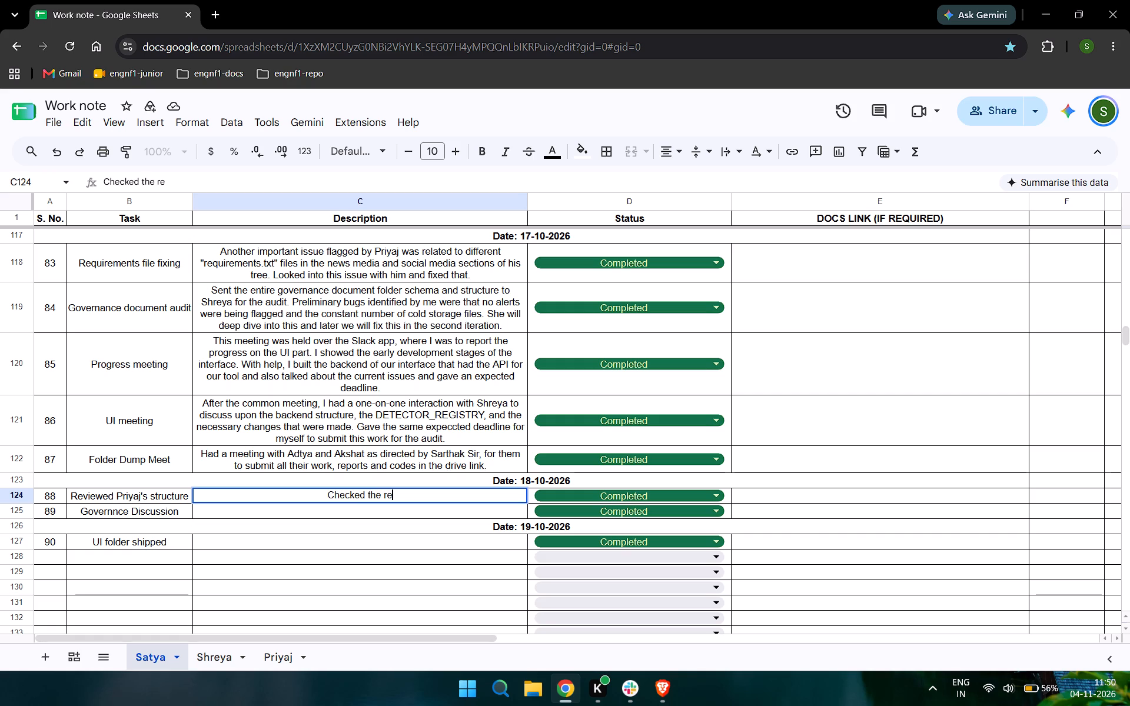
pyautogui.write('pository')
pyautogui.press('space')
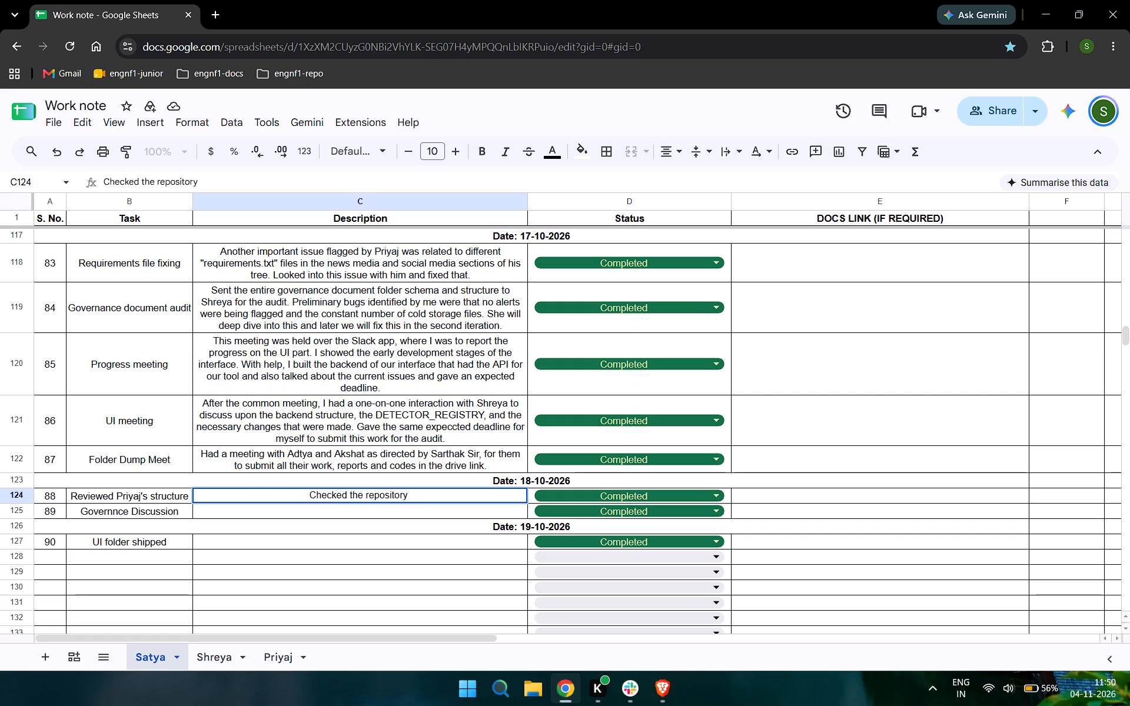
pyautogui.write('()')
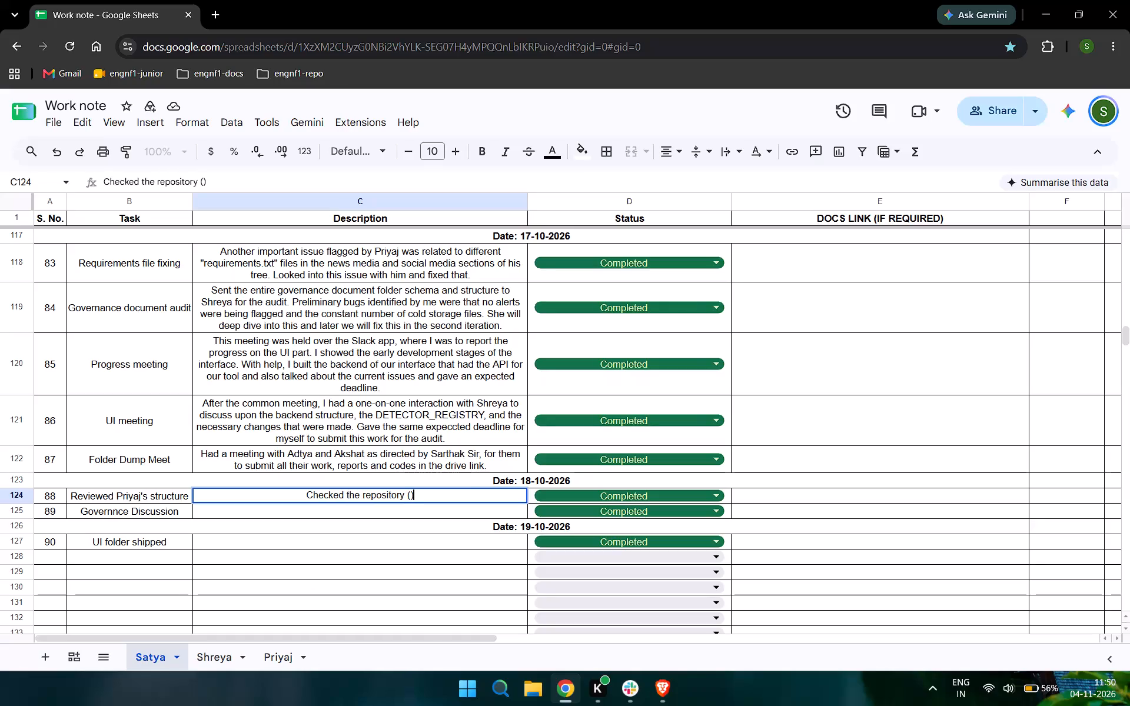
pyautogui.press('Left')
pyautogui.write("Priyaj's")
pyautogui.press('space')
pyautogui.write('branch')
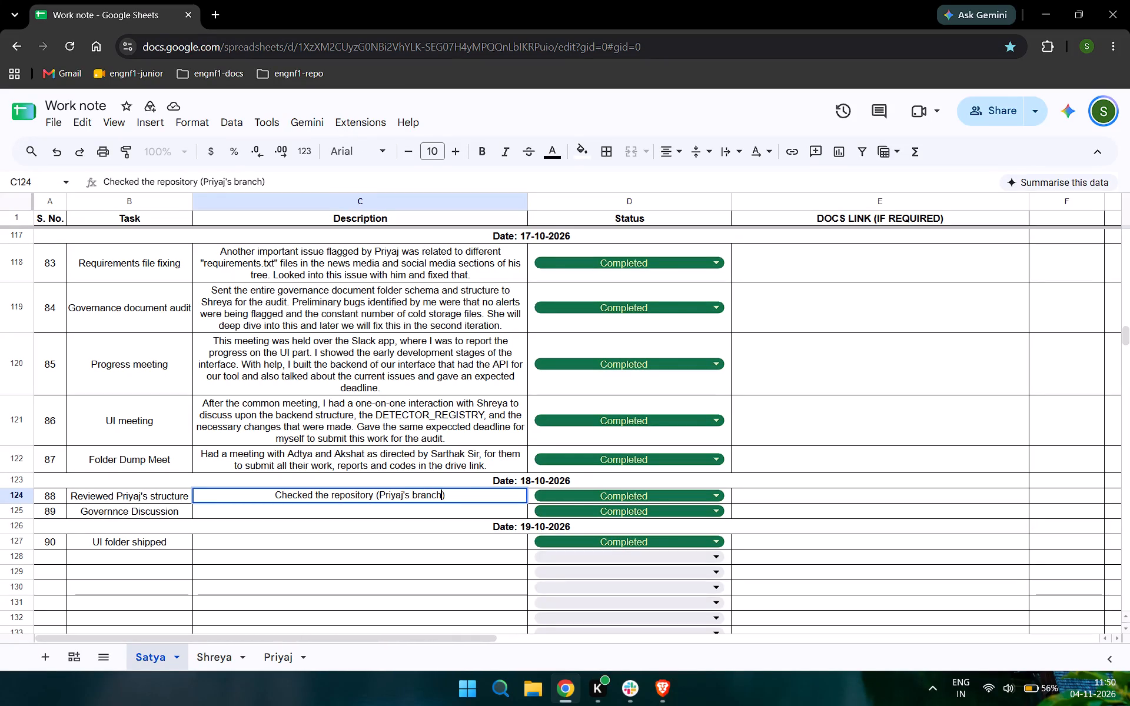
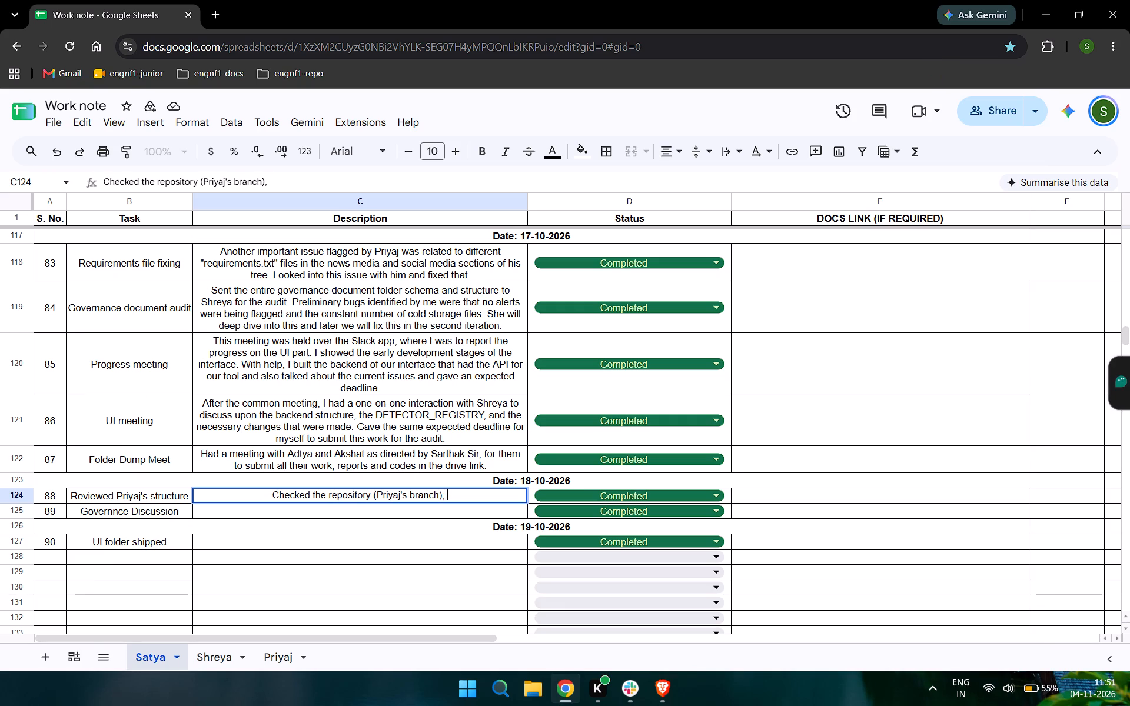
# Continue task 88's description with "the folder structure was to be divided into 4 parts,".
pyautogui.write('the folder')
pyautogui.press('space')
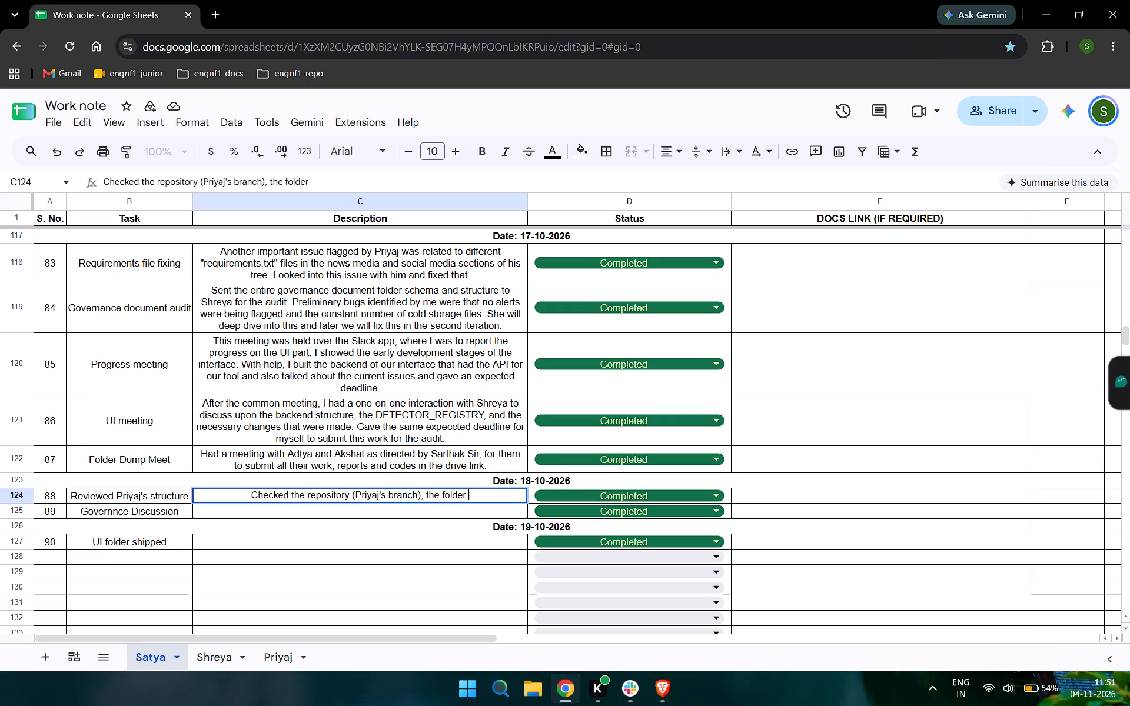
pyautogui.write('structure was to be divided')
pyautogui.press('space')
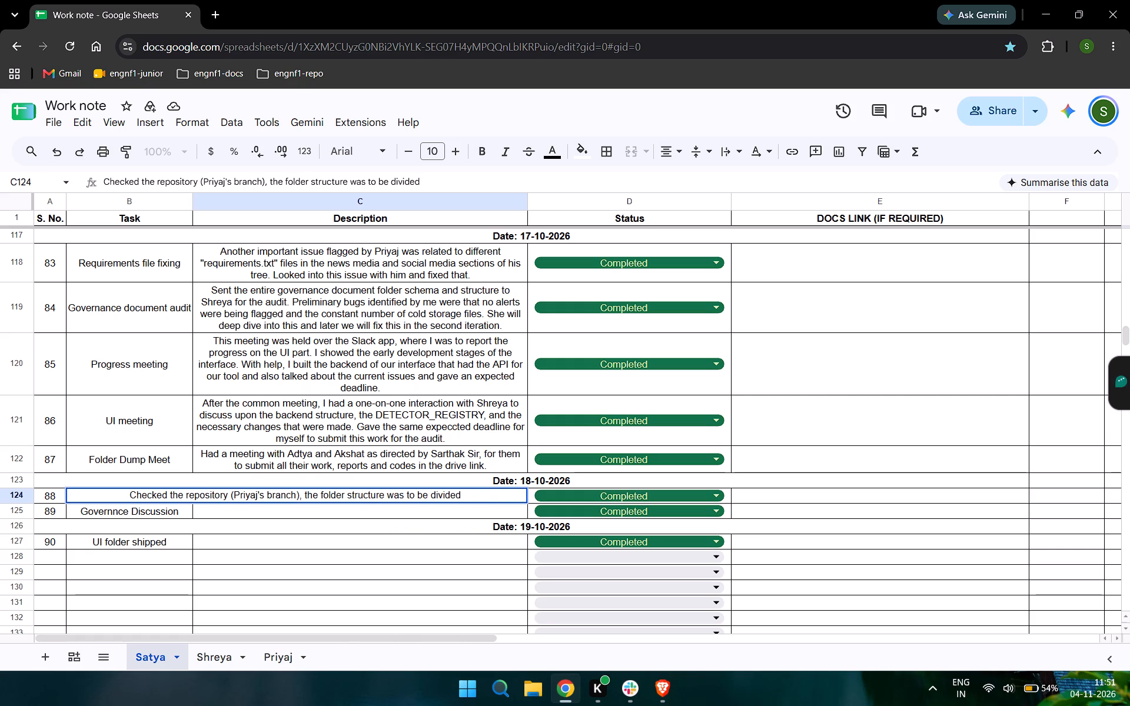
pyautogui.write('into 3')
pyautogui.press('space')
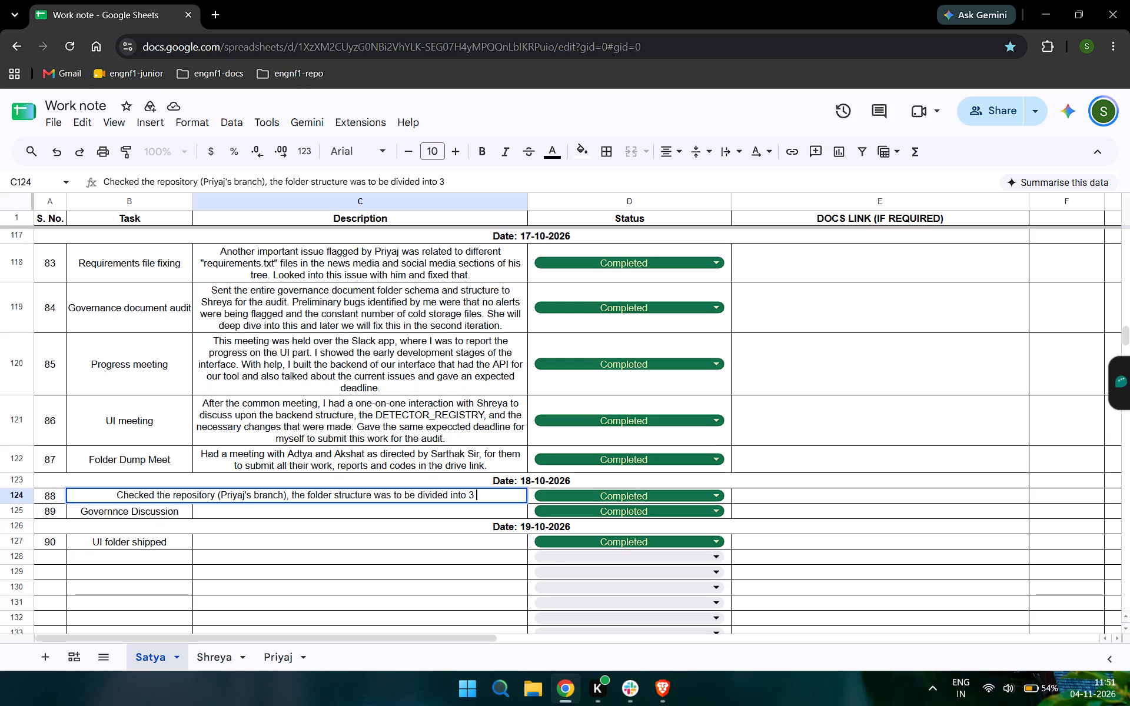
pyautogui.press('BackSpace')
pyautogui.press('BackSpace')
pyautogui.write('4 parts, the')
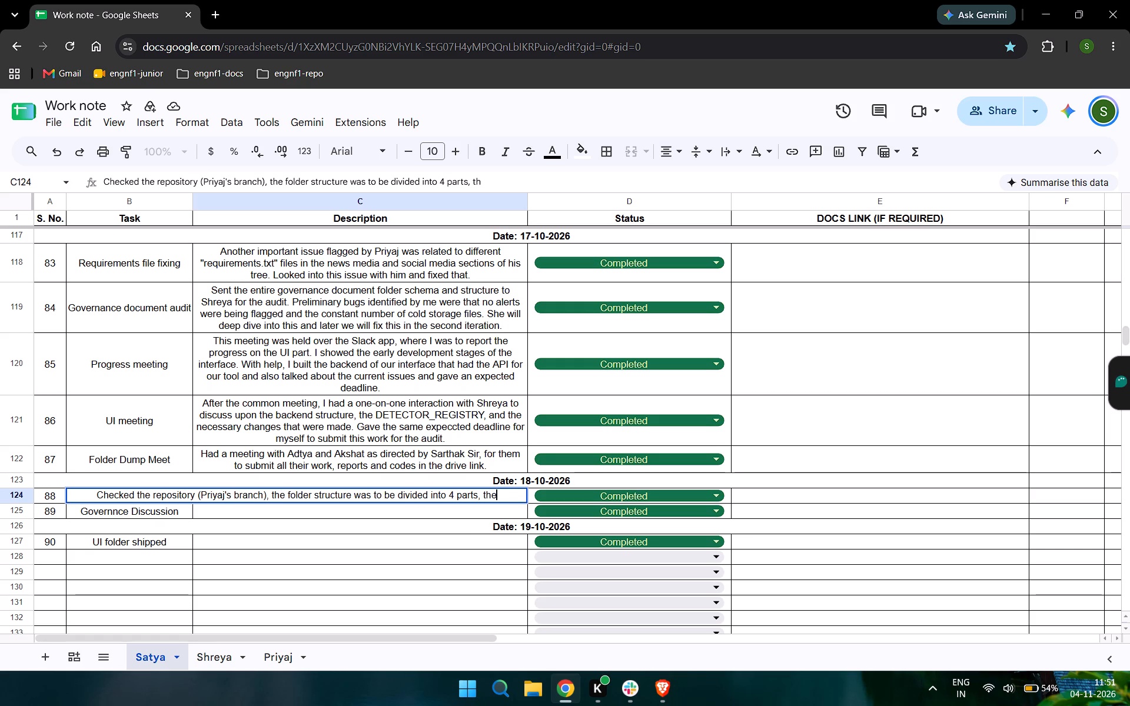
pyautogui.press('space')
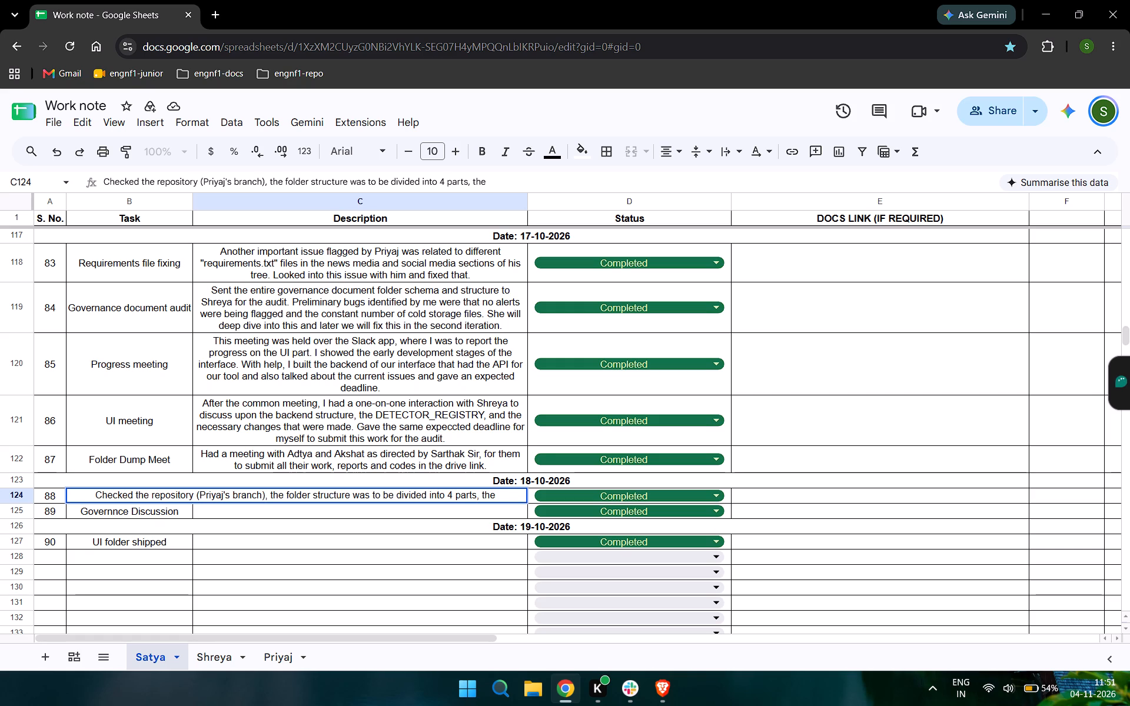
pyautogui.press('BackSpace')
pyautogui.press('BackSpace')
pyautogui.press('BackSpace')
pyautogui.press('BackSpace')
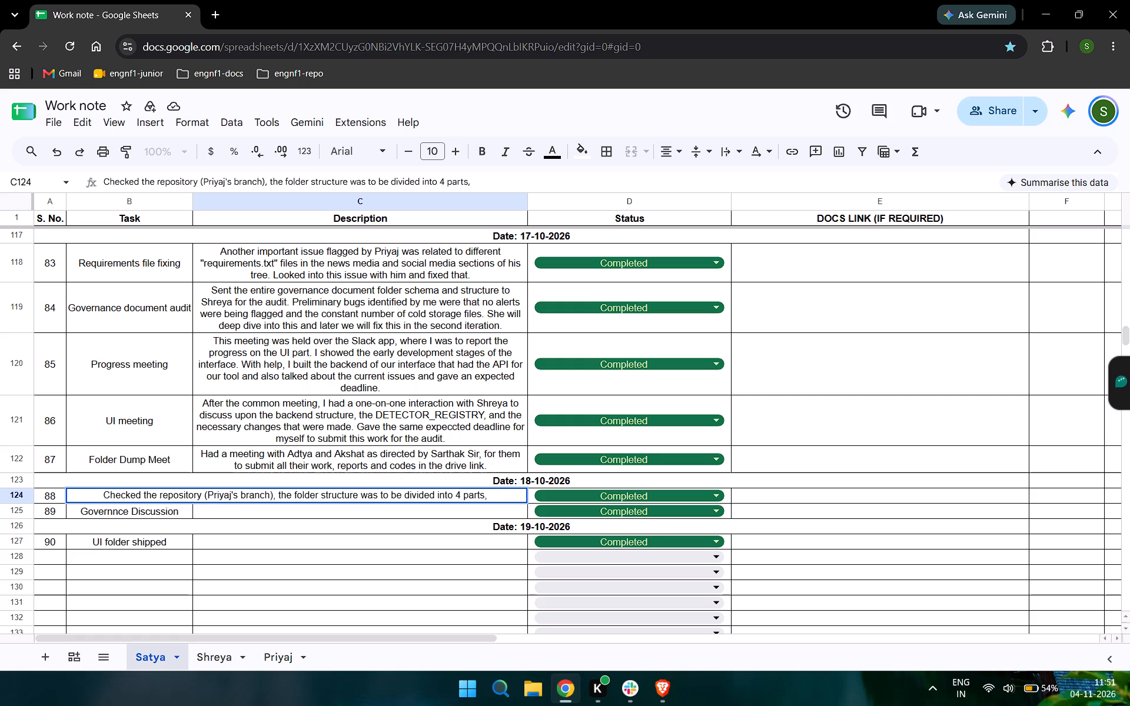
# Add "first the deliverables, then the UI part, the future progress (governance) and a final part of benchmarking." to task 88's description.
pyautogui.write('first the deliverables,')
pyautogui.press('space')
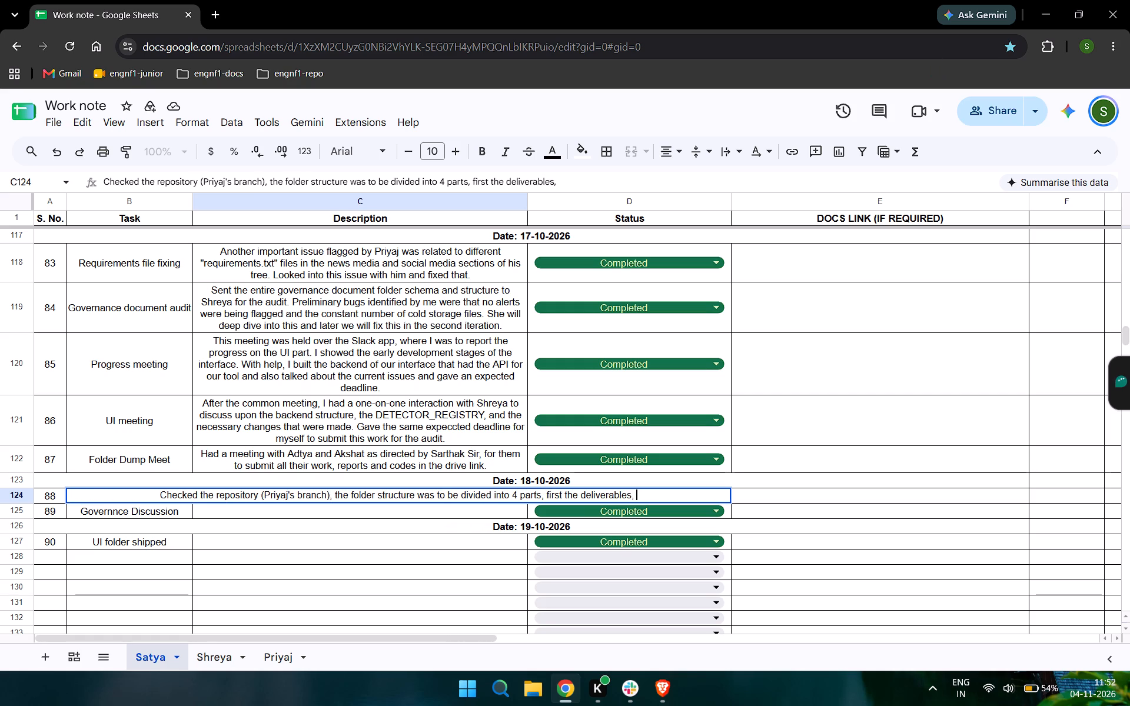
pyautogui.write('then the UI')
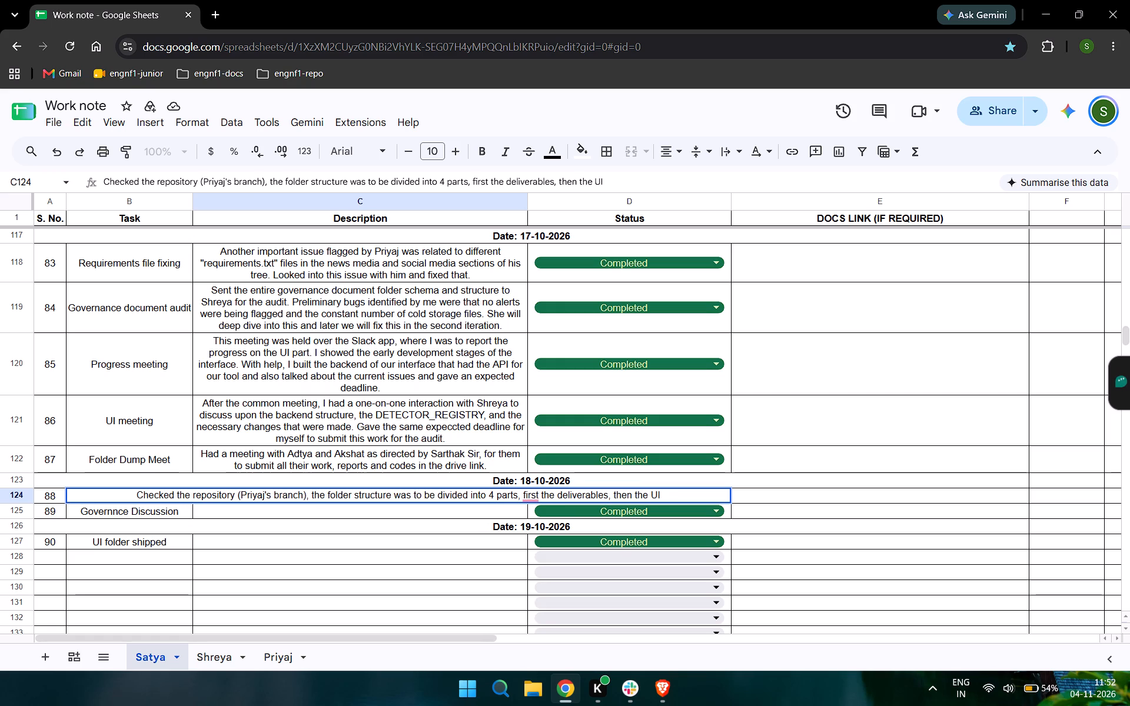
pyautogui.press('space')
pyautogui.write('part,')
pyautogui.press('space')
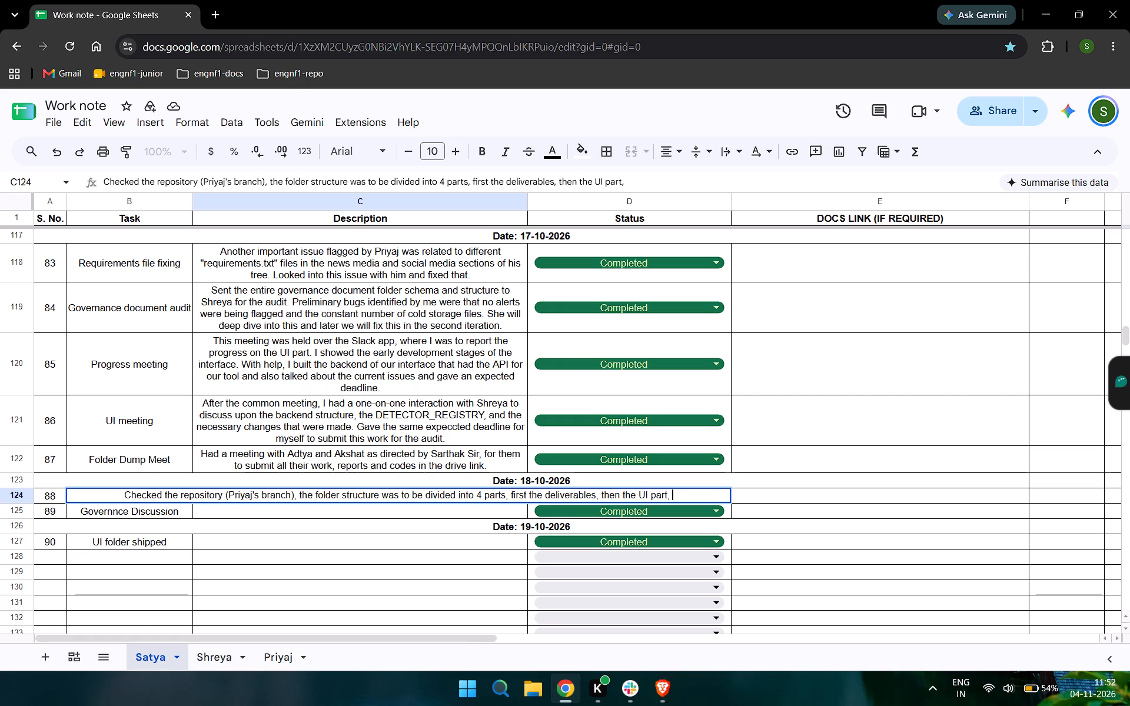
pyautogui.write('the future')
pyautogui.press('space')
pyautogui.write('progress ()')
pyautogui.press('Left')
pyautogui.write('governance')
pyautogui.press('Right')
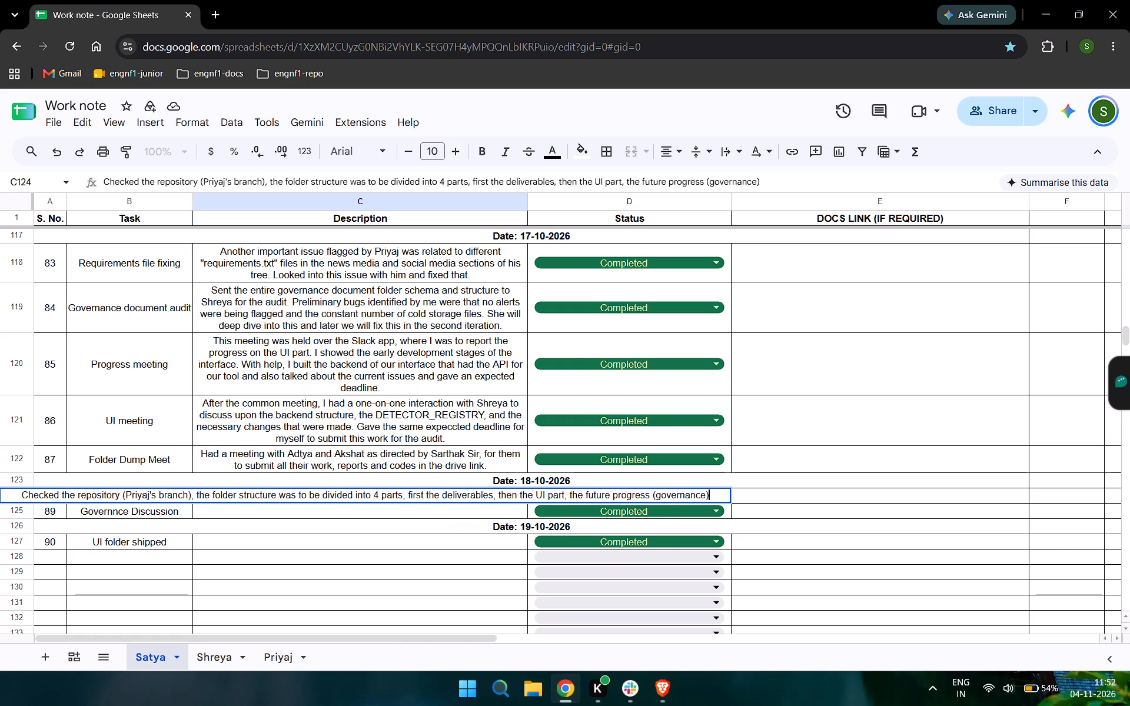
pyautogui.press('space')
pyautogui.write('and a final part of benchmarking. O')
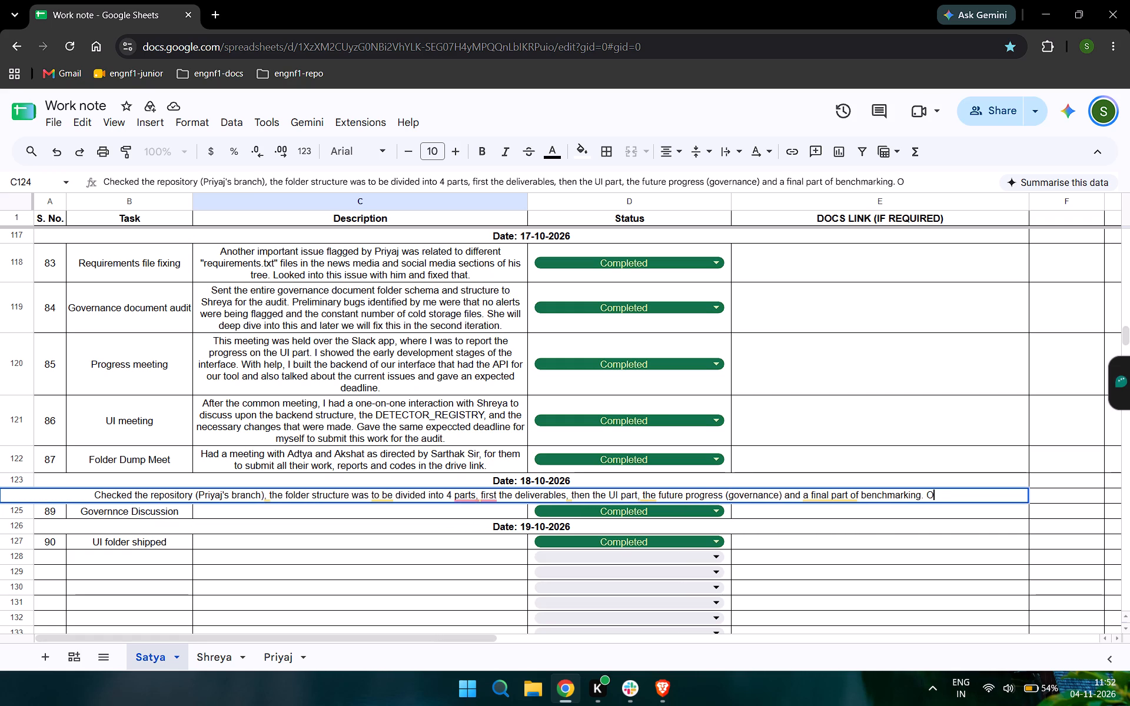
# End task 88's description with "Out of 4, 2 parts , the deliverables and benchmarking is completed".
pyautogui.write('ut of 4.')
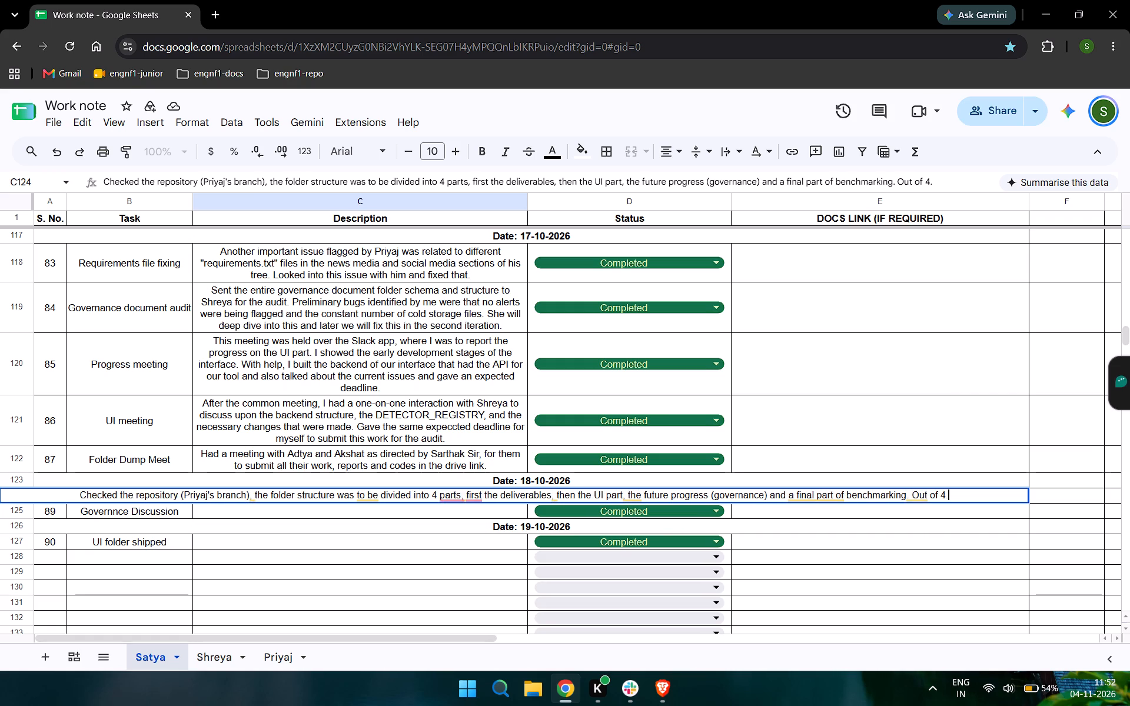
pyautogui.press('BackSpace')
pyautogui.write(', 2 parts')
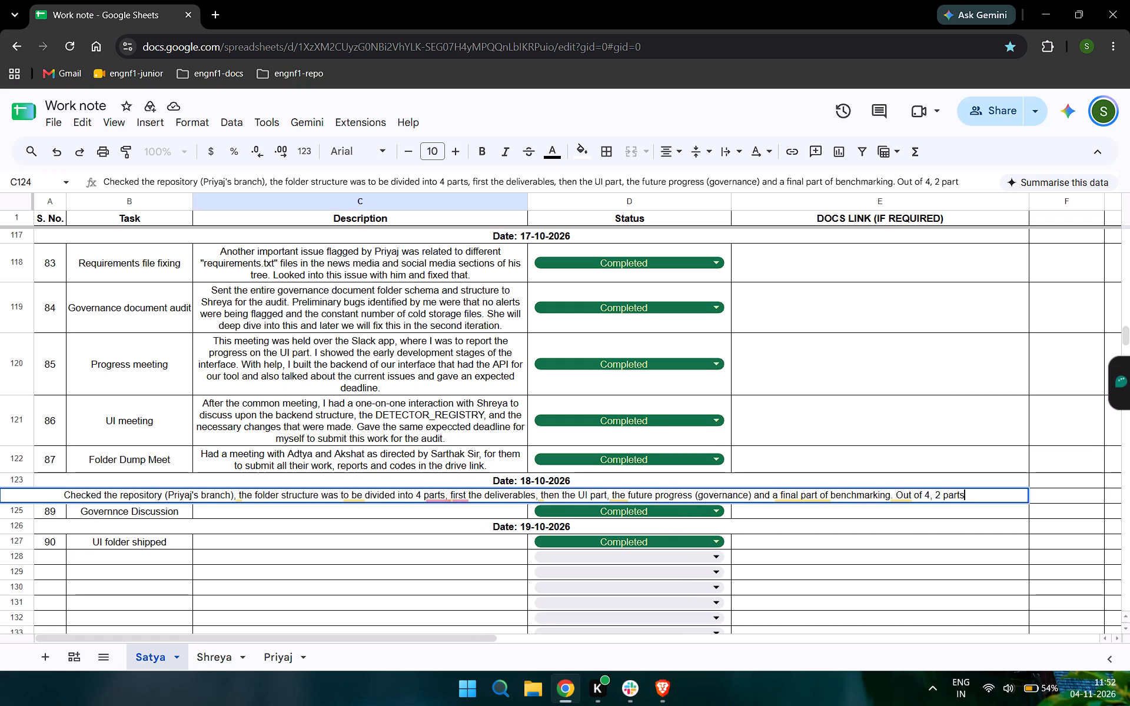
pyautogui.press('space')
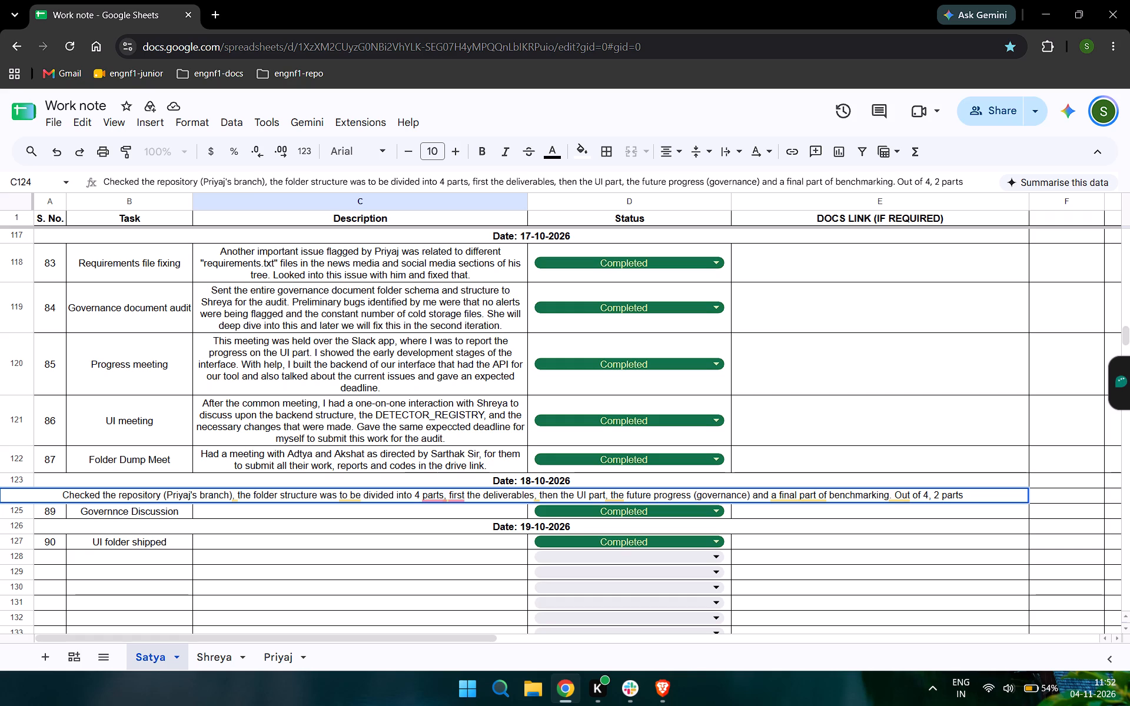
pyautogui.write(', the deliverables and')
pyautogui.press('space')
pyautogui.write('benchmarking is')
pyautogui.press('space')
pyautogui.write('completed')
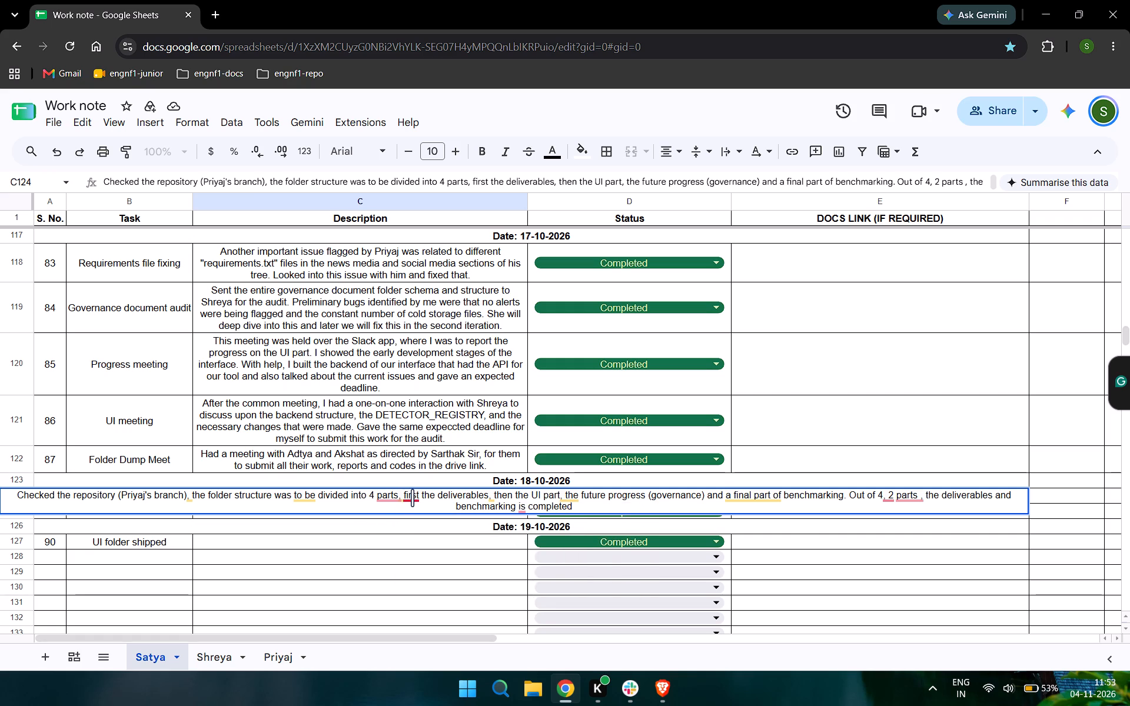
# Correct the punctuation in task 88's description: a comma after "first" and a colon after "4 parts".
pyautogui.click(416, 522)
pyautogui.press(',')
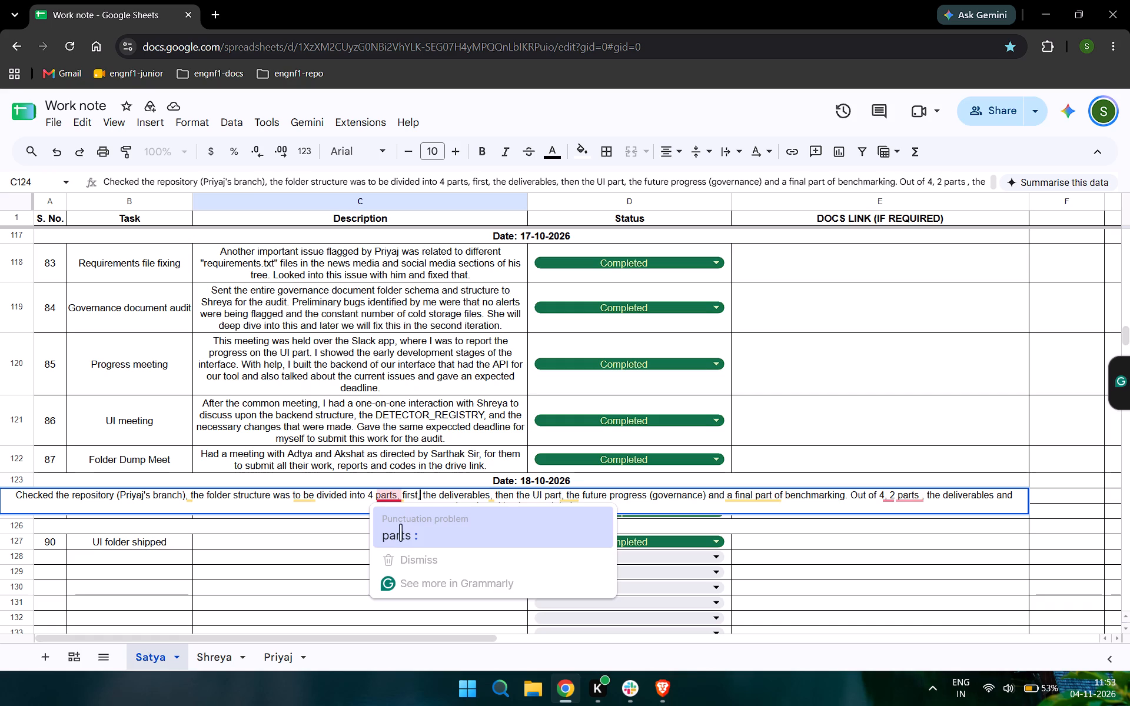
pyautogui.click(401, 532)
pyautogui.press(':')
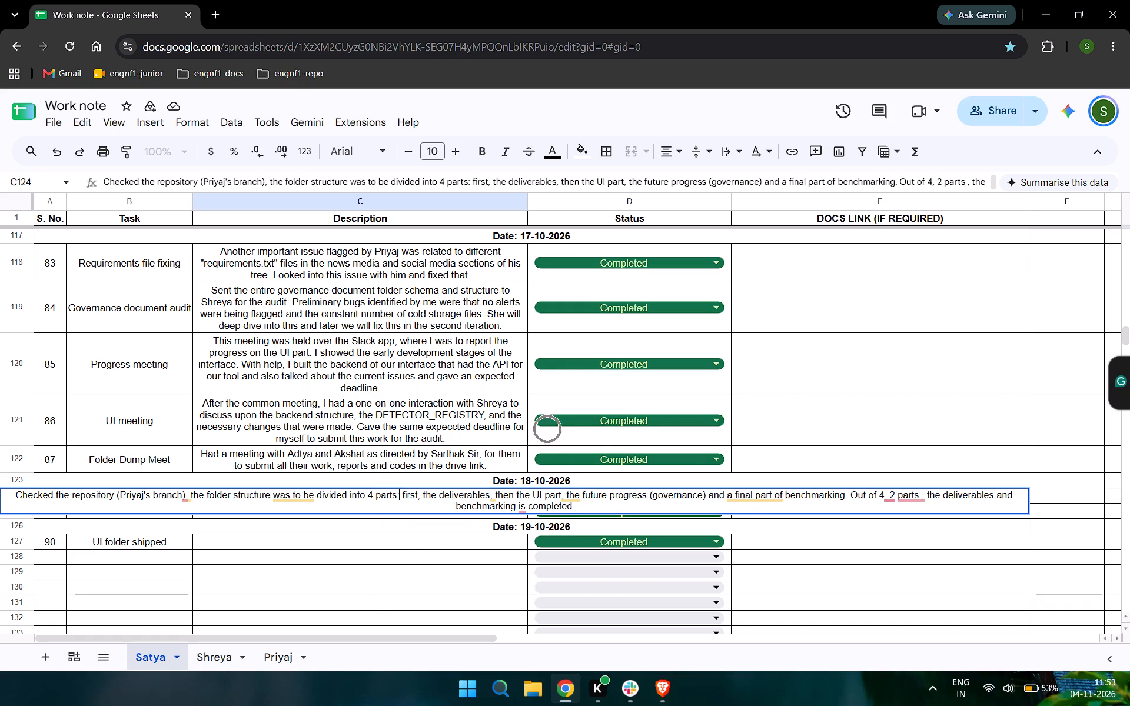
pyautogui.click(511, 484)
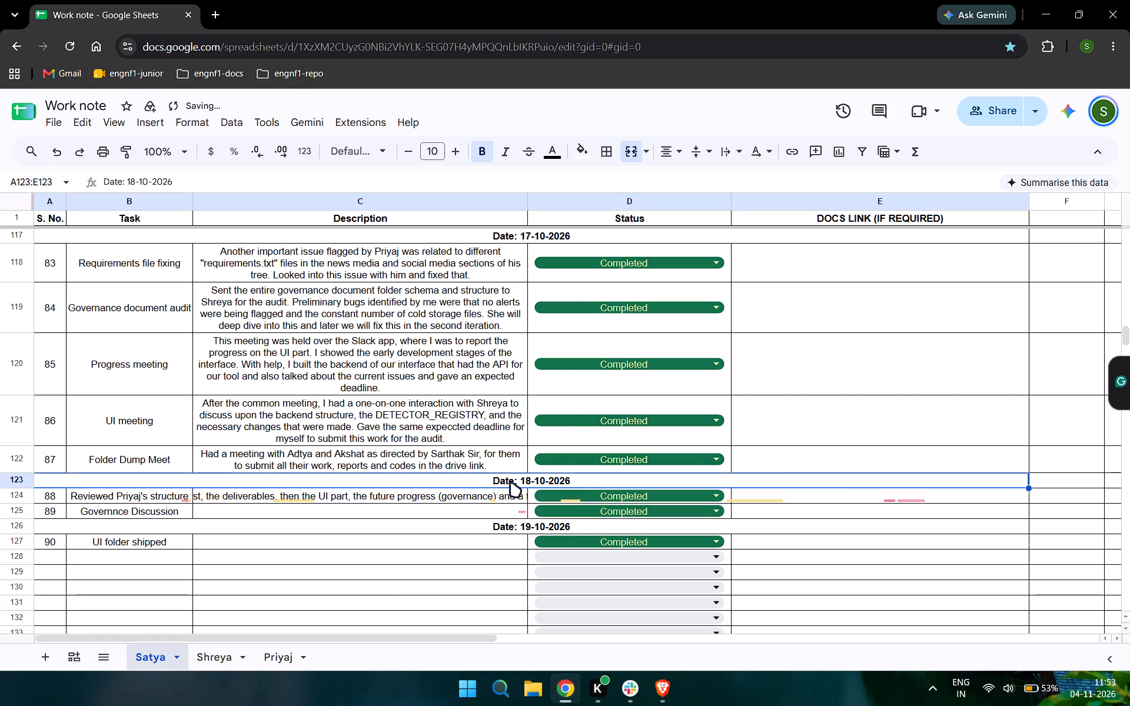
# Set the text of task 88's description cell to wrap within its column.
pyautogui.click(504, 494)
pyautogui.doubleClick(501, 494)
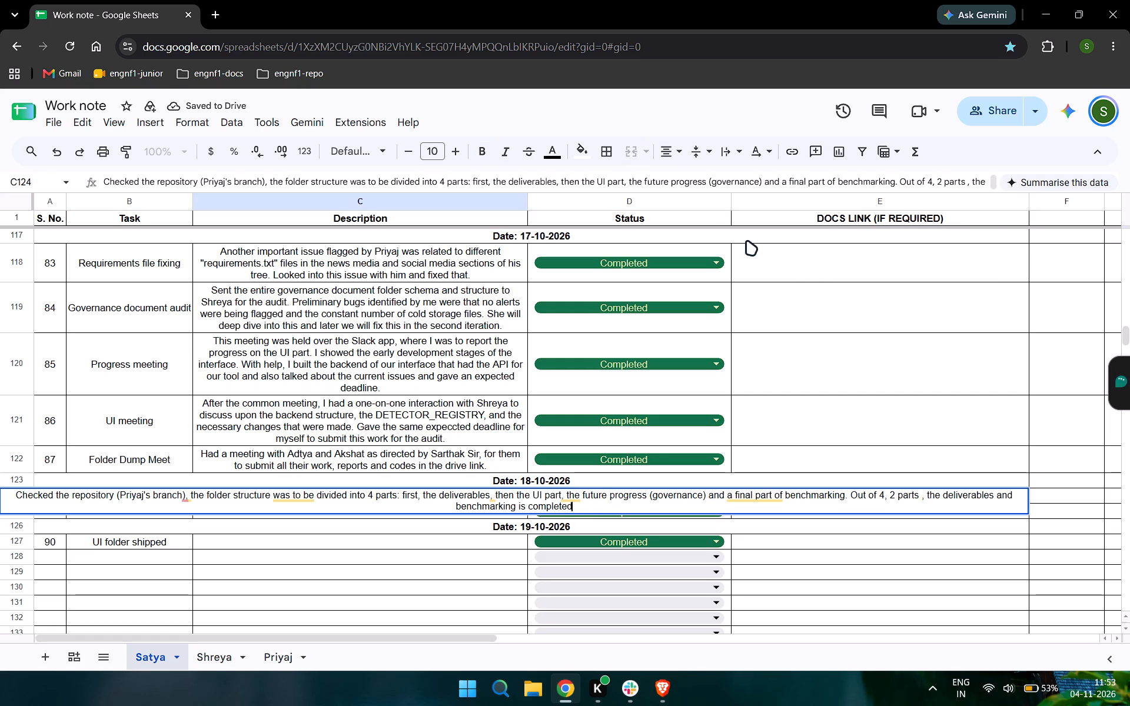
pyautogui.click(737, 148)
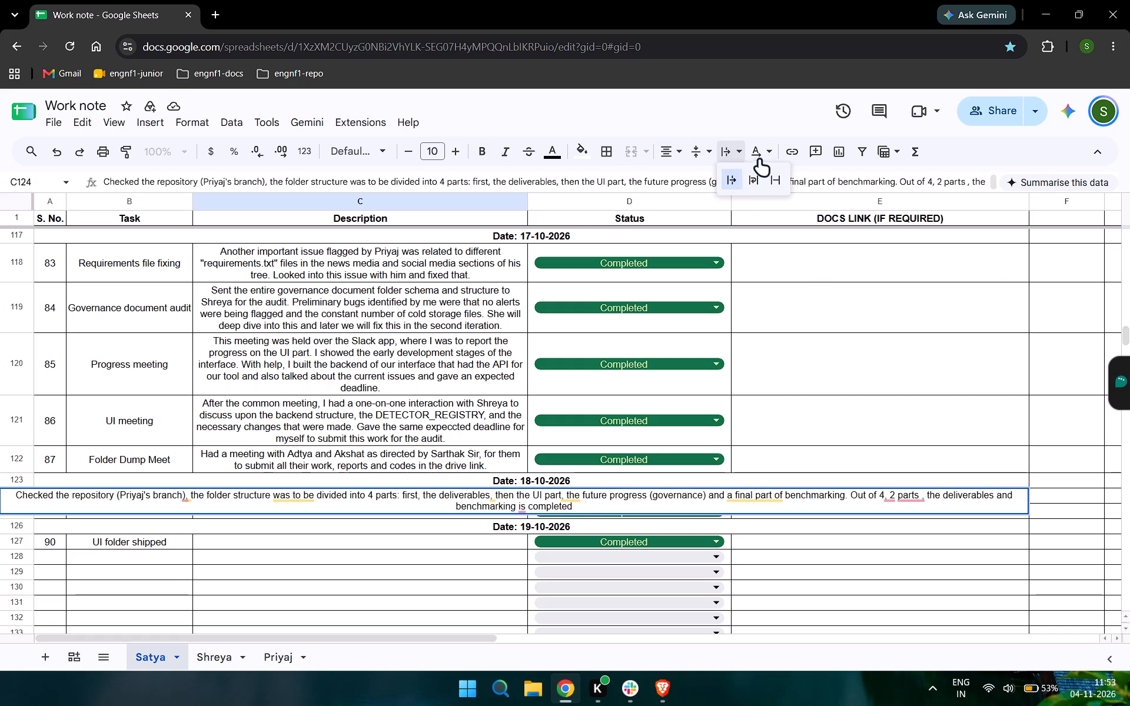
pyautogui.click(757, 172)
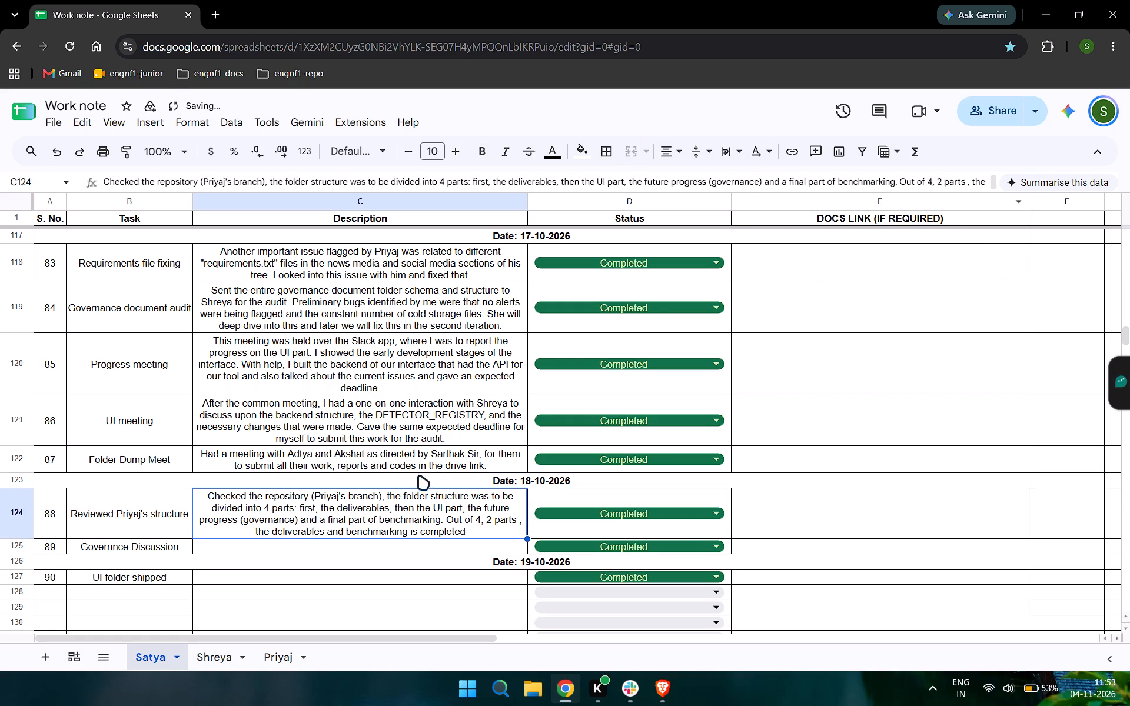
# Begin the description for task 89, Governnce Discussion, with "Had a small discussion with Shreya related to the iteration on the".
pyautogui.click(317, 549)
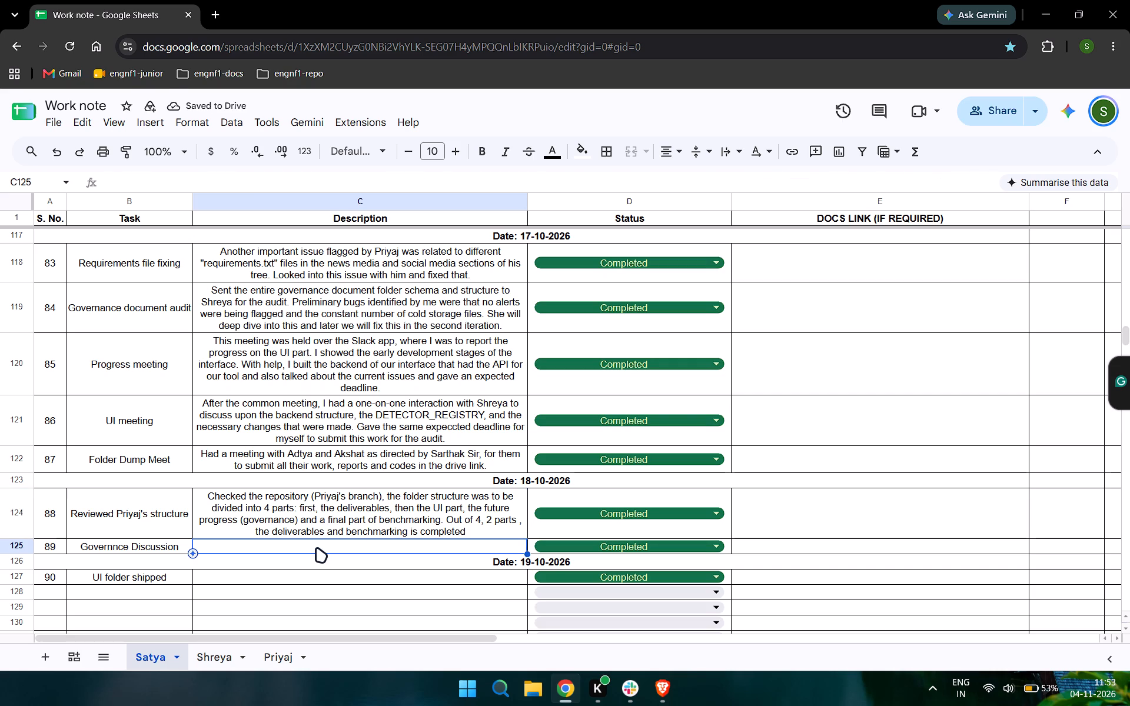
pyautogui.doubleClick(317, 549)
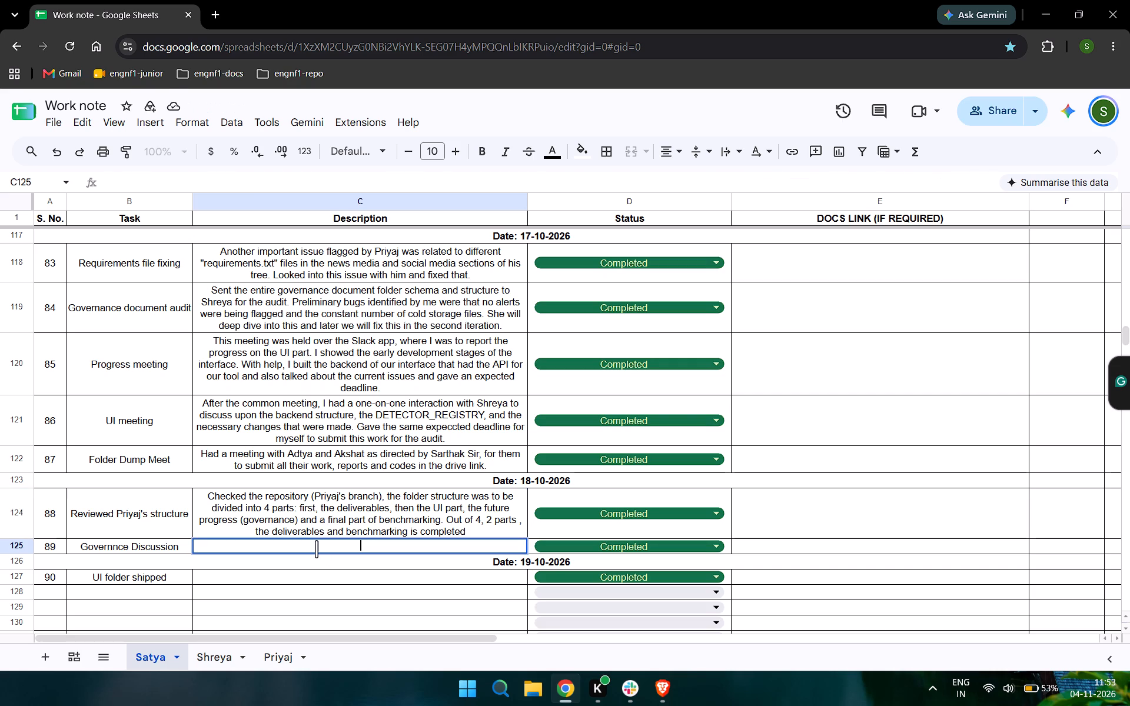
pyautogui.write('Had a d')
pyautogui.press('BackSpace')
pyautogui.press('BackSpace')
pyautogui.press('space')
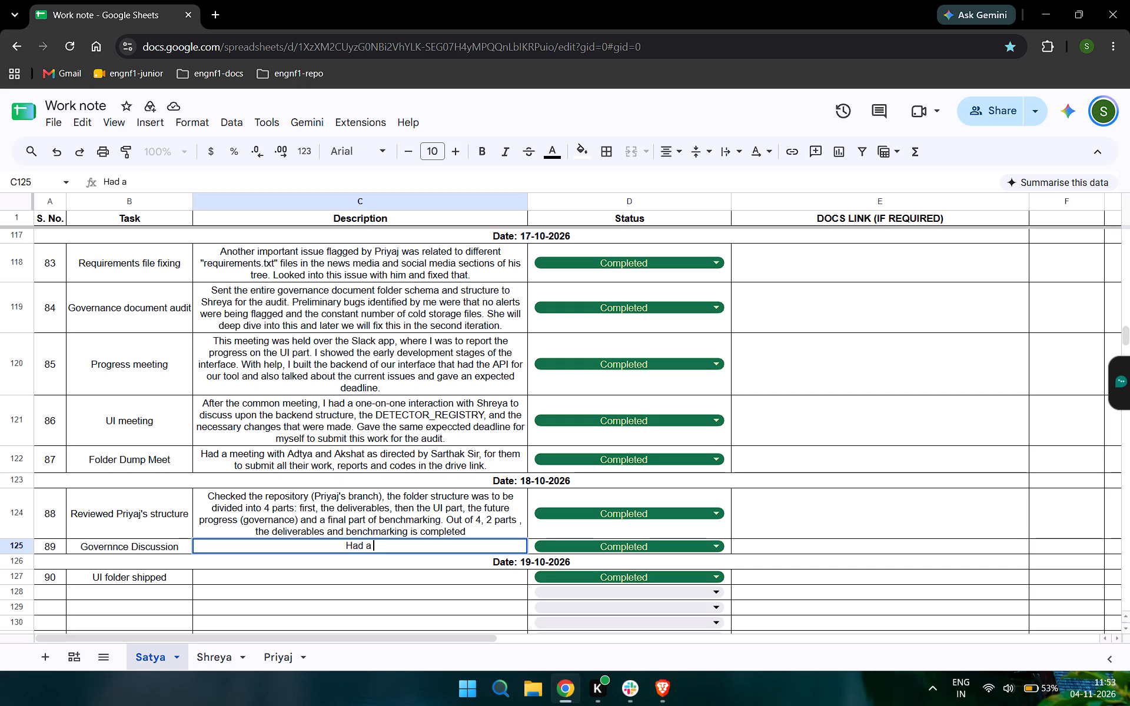
pyautogui.write('smal')
pyautogui.write('l discussion with Shreya related to the iteration of the')
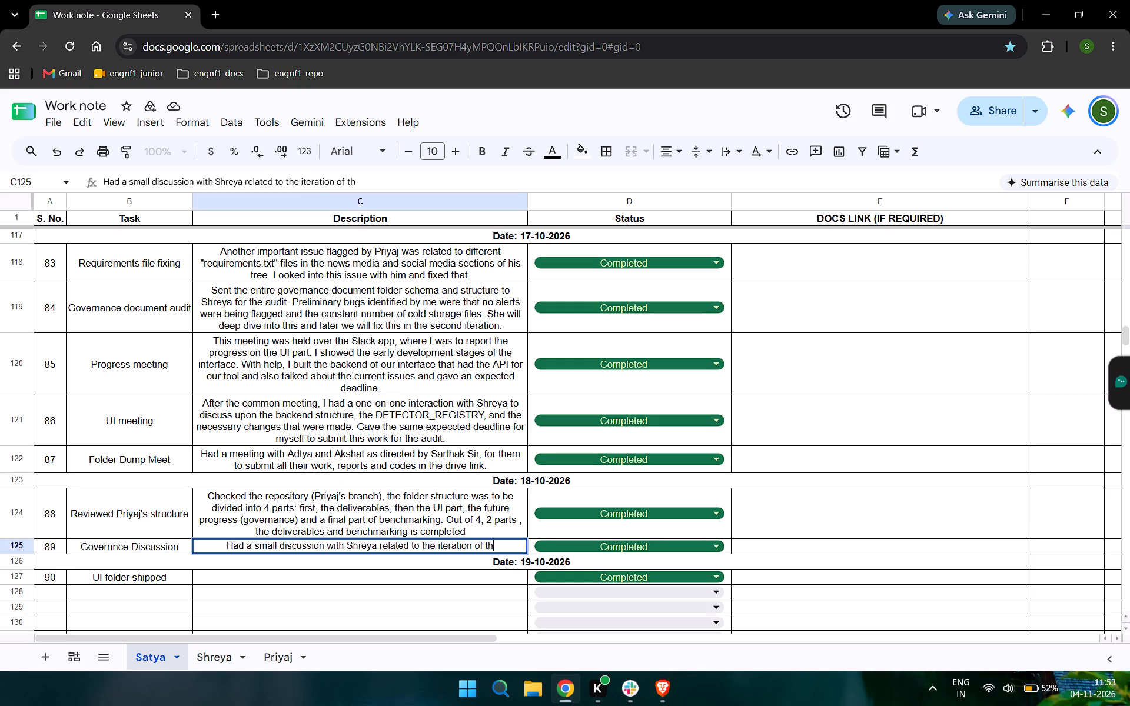
pyautogui.press('space')
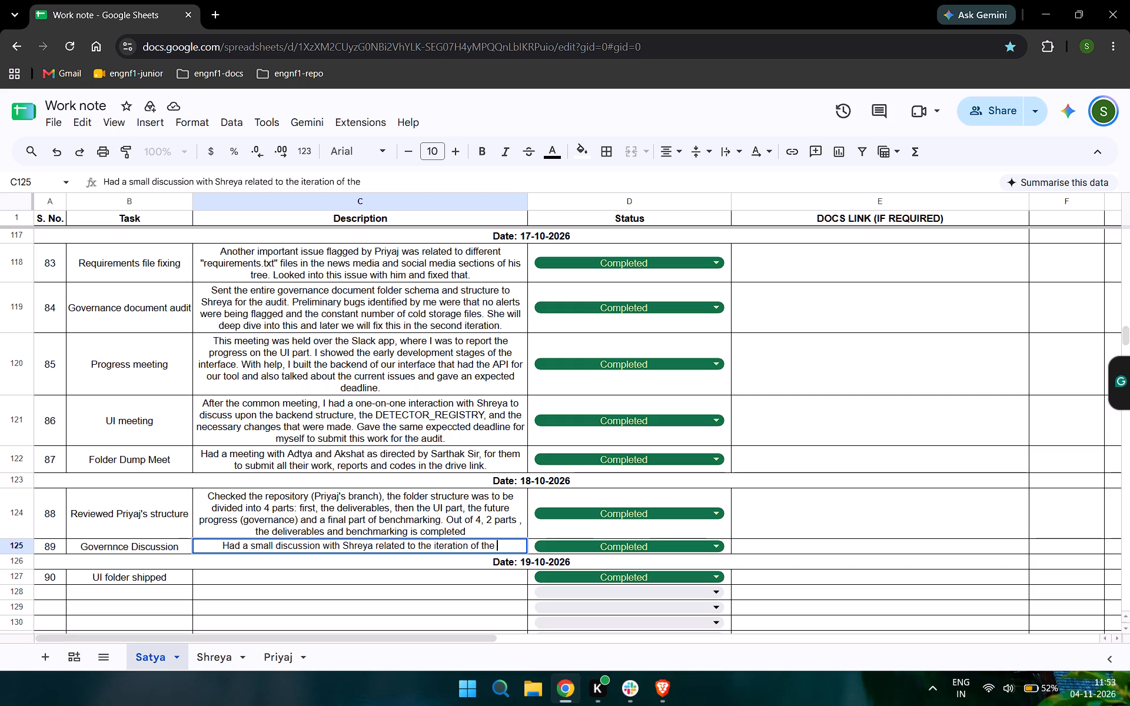
pyautogui.press('BackSpace')
pyautogui.press('BackSpace')
pyautogui.press('BackSpace')
pyautogui.press('BackSpace')
pyautogui.press('BackSpace')
pyautogui.press('BackSpace')
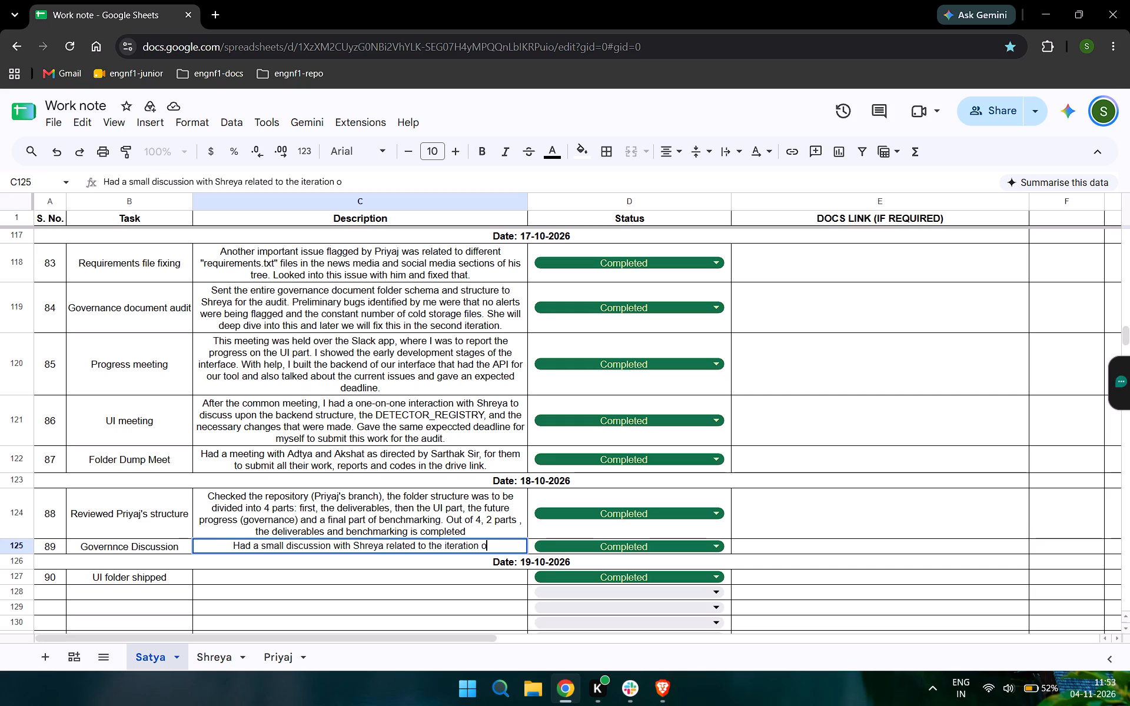
pyautogui.write('n the')
pyautogui.press('space')
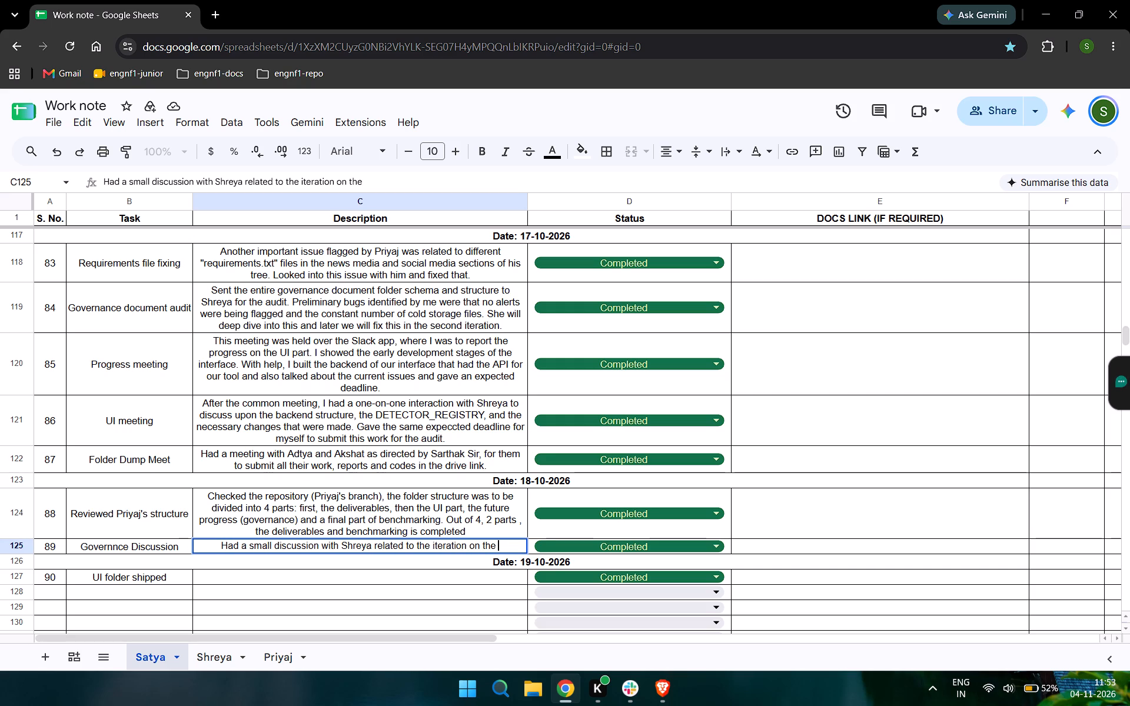
# Continue task 89's description with "governance document, we are ready with the first draaft where we have only 10 nodes".
pyautogui.write('governance document, we are re')
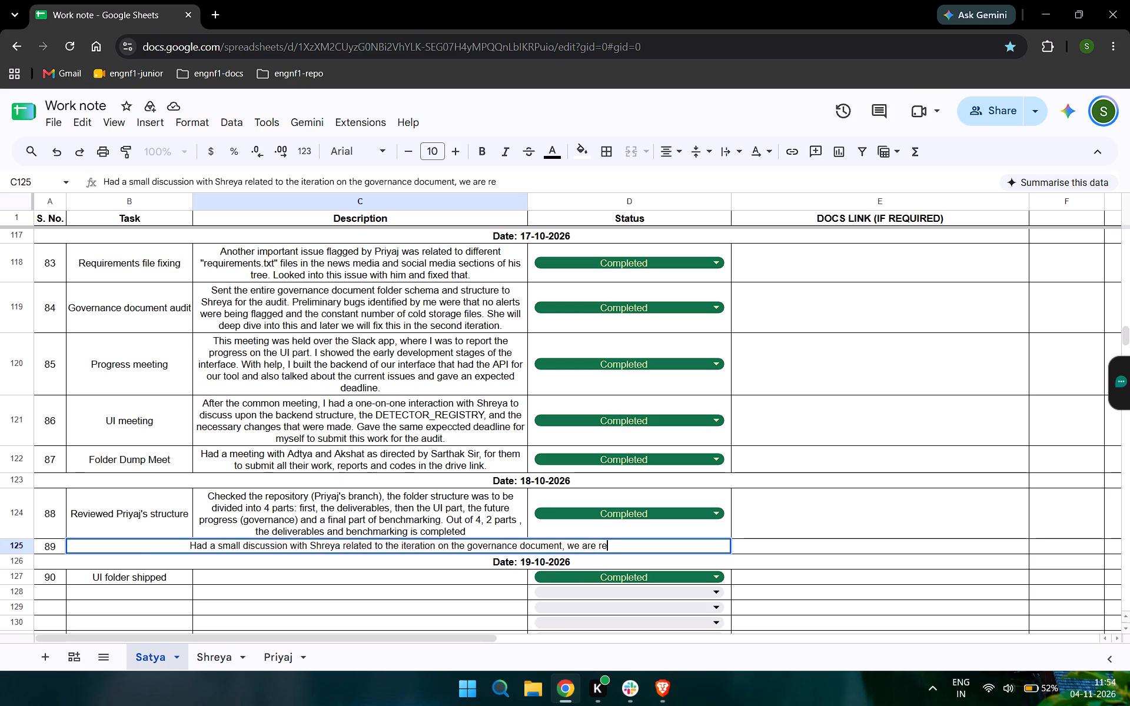
pyautogui.write('ady with the first')
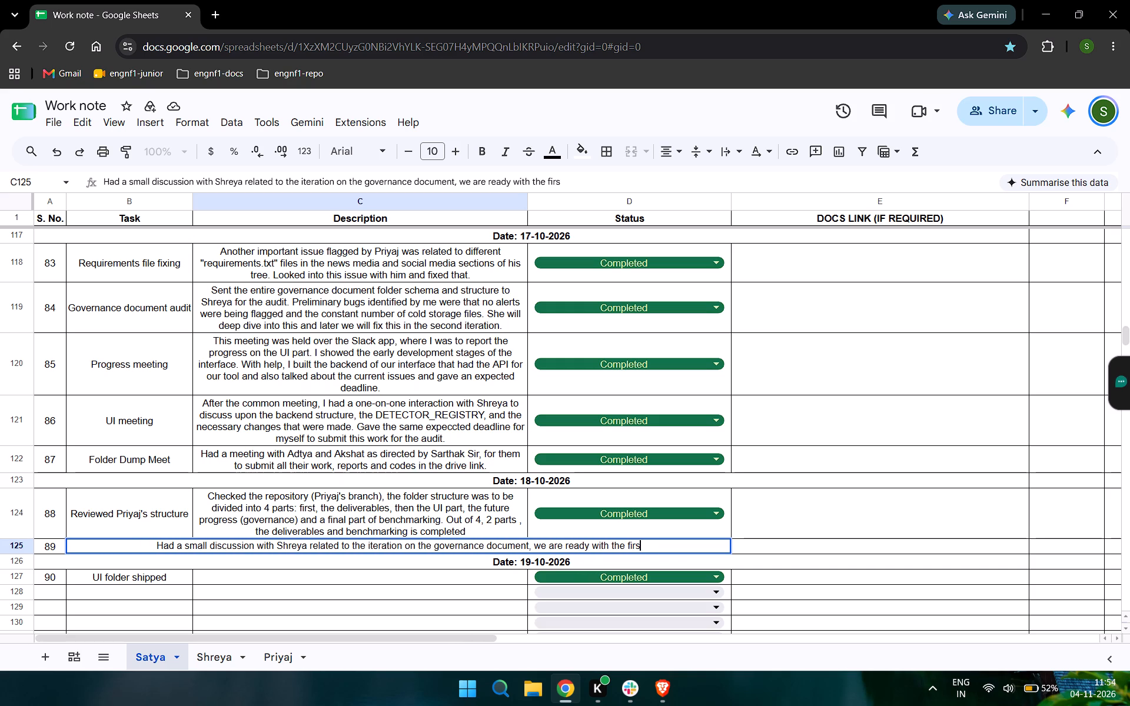
pyautogui.press('space')
pyautogui.write('draaft where we have only 10 nodes a')
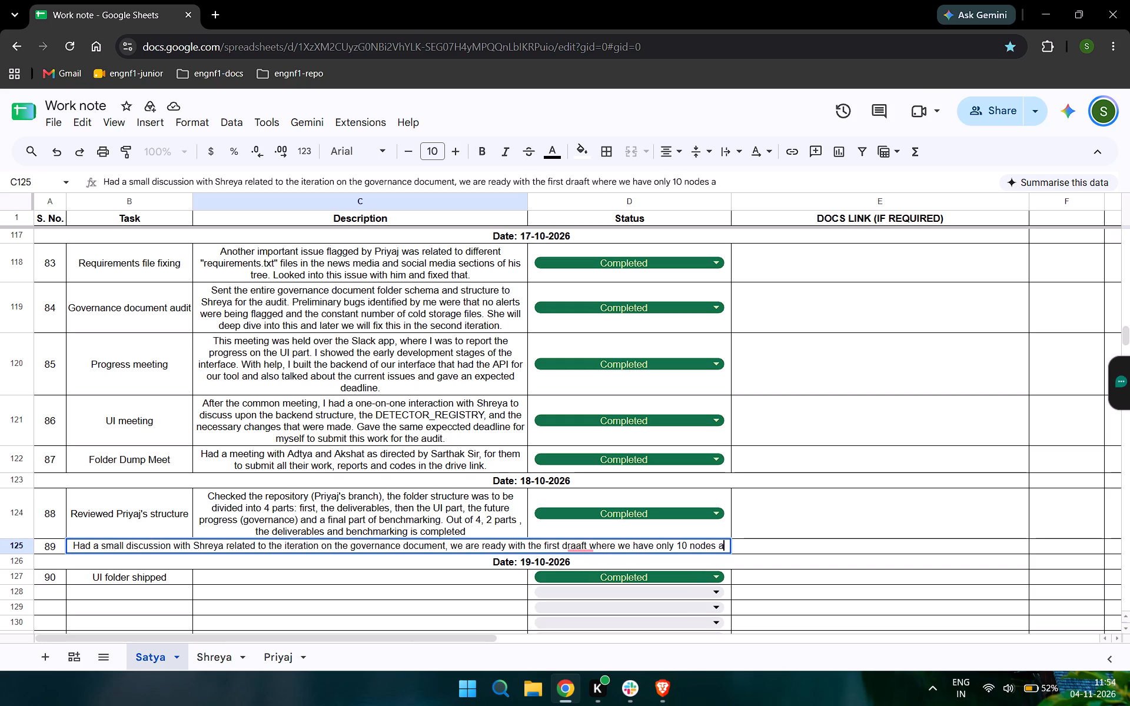
pyautogui.press('BackSpace')
# Extend task 89's description with "thaat are governed by a YAML file".
pyautogui.write('thaat are governecc')
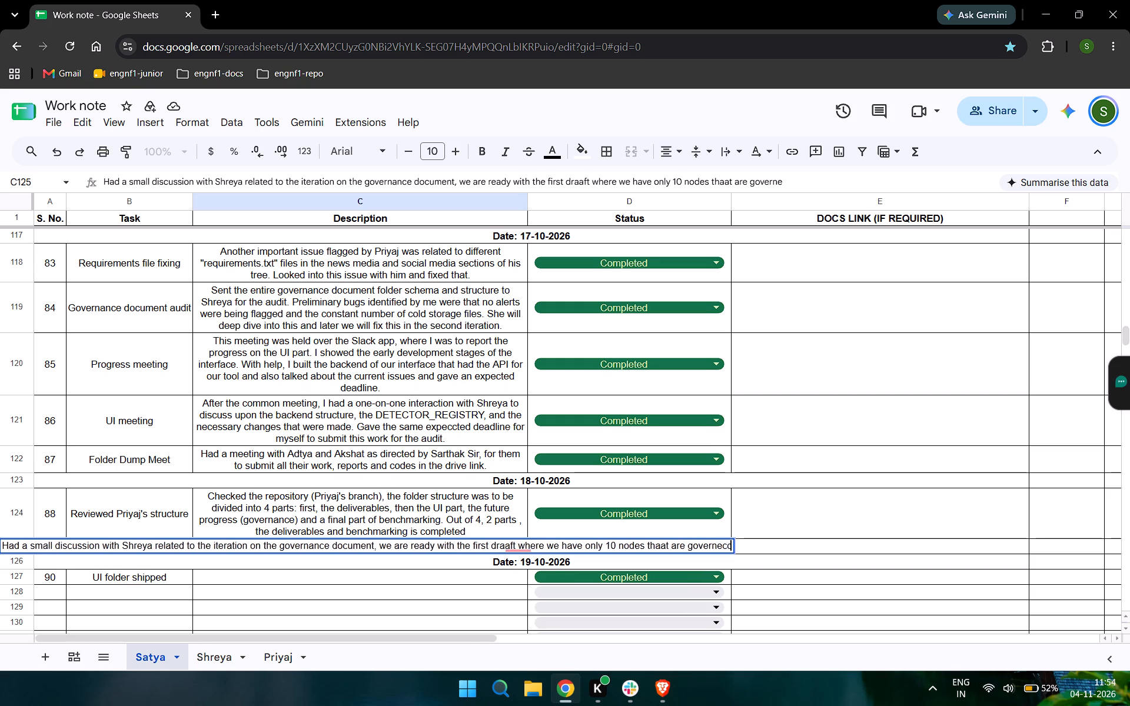
pyautogui.press('BackSpace')
pyautogui.write('d')
pyautogui.press('space')
pyautogui.press('BackSpace')
pyautogui.press('BackSpace')
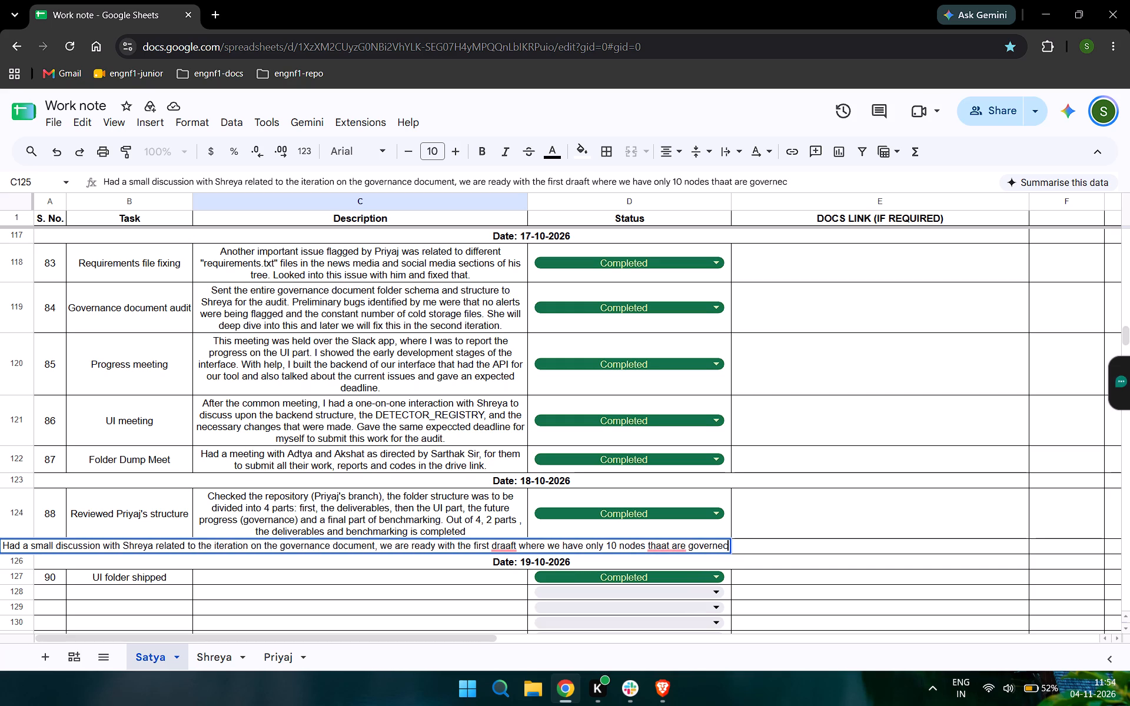
pyautogui.press('BackSpace')
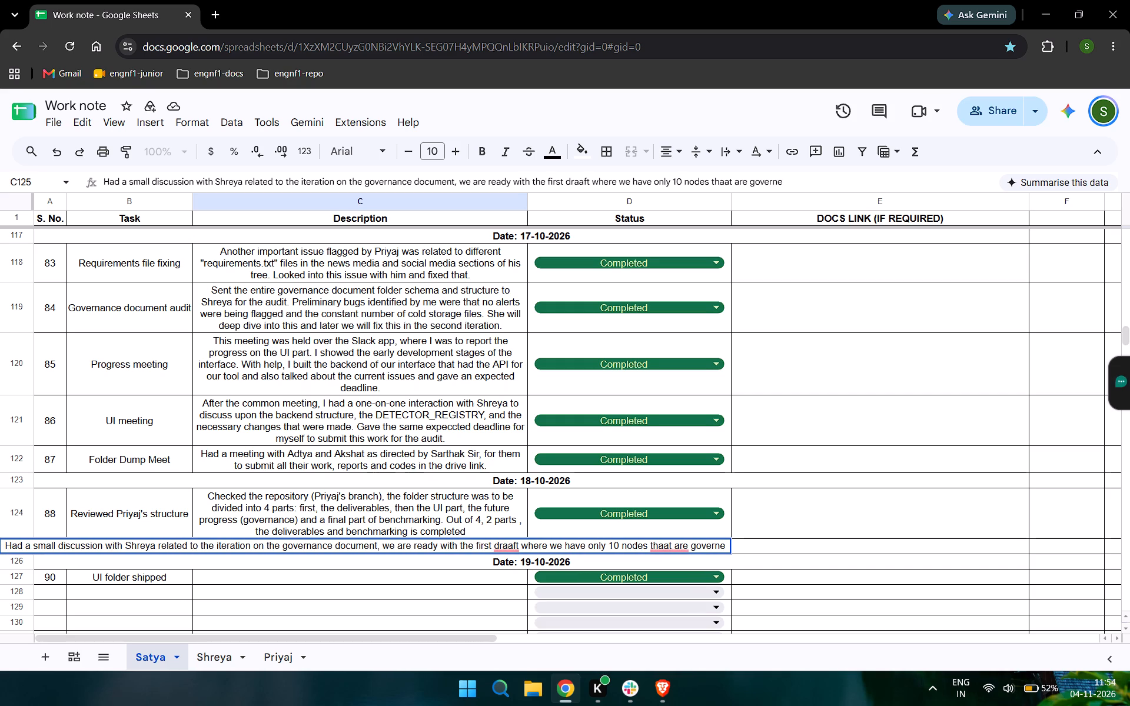
pyautogui.press('BackSpace')
pyautogui.press('BackSpace')
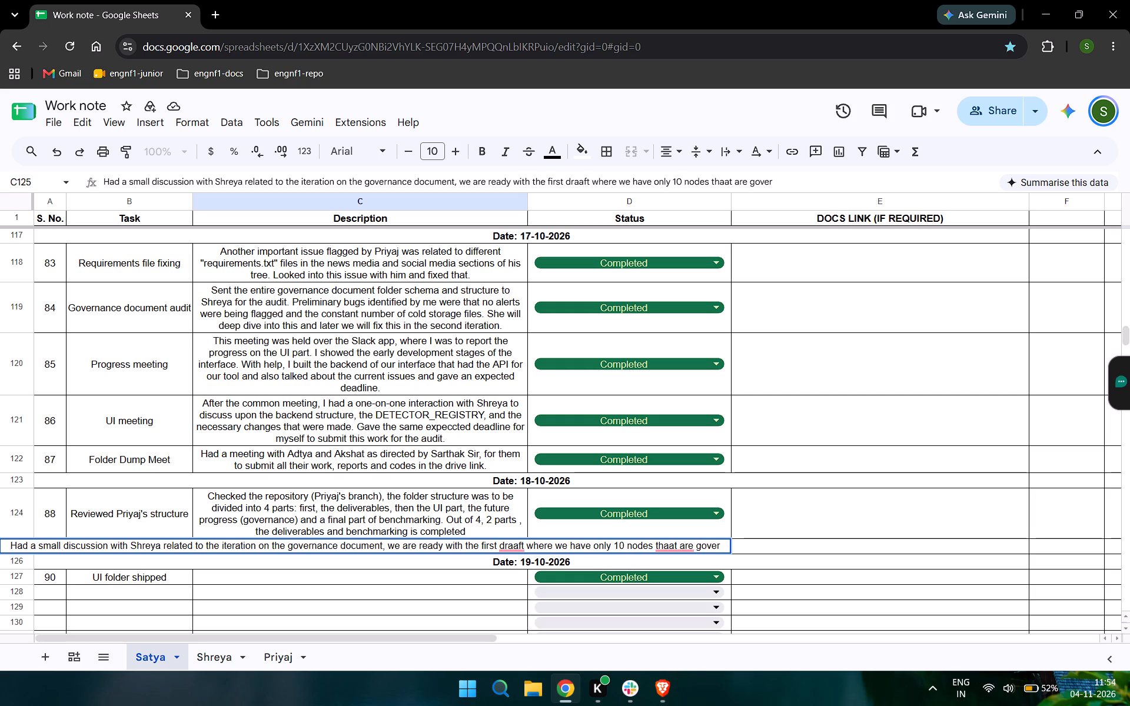
pyautogui.write('ned by a')
pyautogui.press('space')
pyautogui.write('YAML if')
pyautogui.press('BackSpace')
pyautogui.press('BackSpace')
pyautogui.write('file')
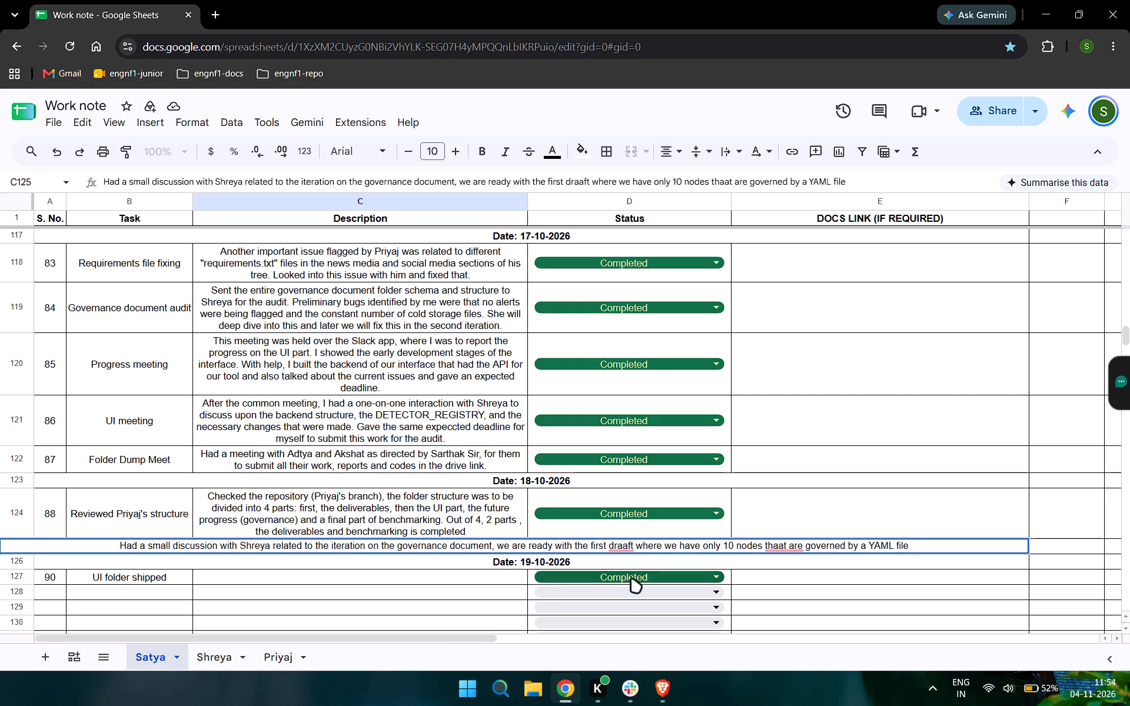
# Correct the misspelled words to "draft" and "that" in task 89's description and end the sentence with a full stop.
pyautogui.click(677, 449)
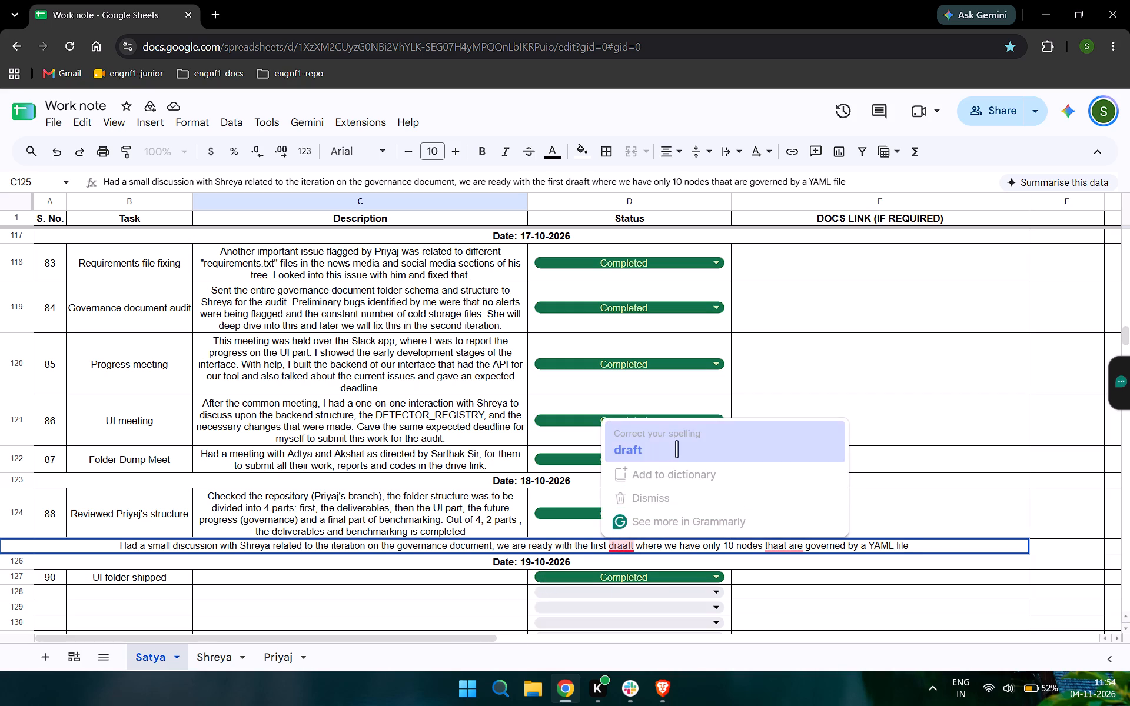
pyautogui.write('draft')
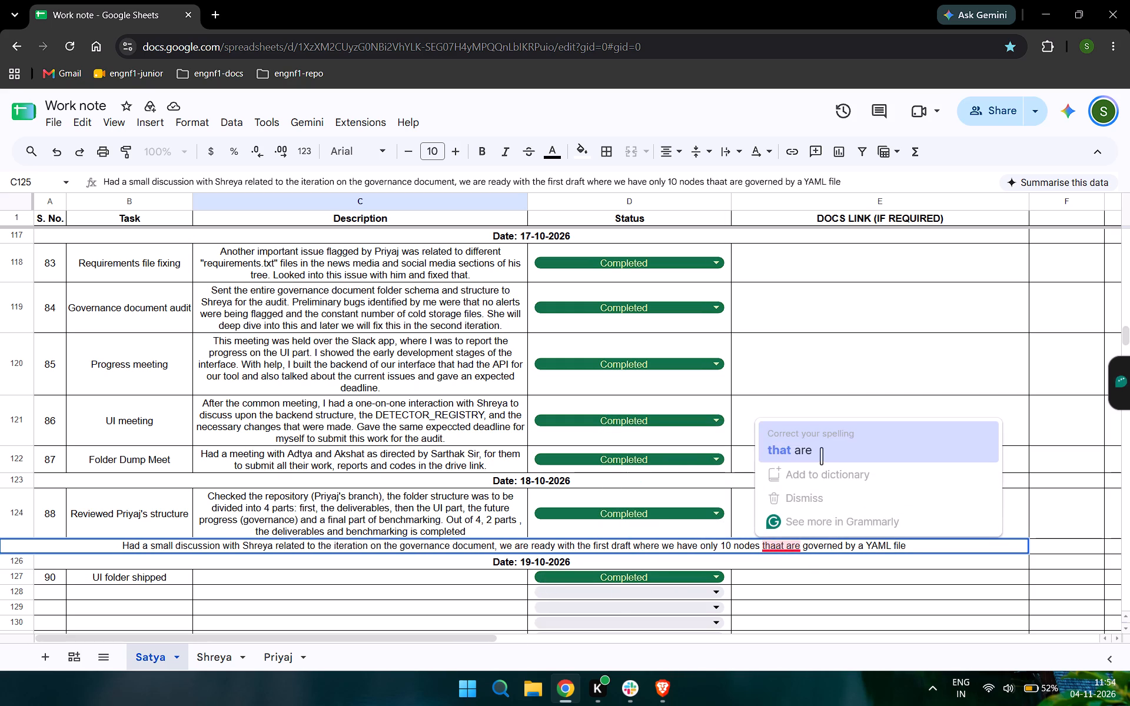
pyautogui.click(827, 450)
pyautogui.write('that')
pyautogui.click(935, 544)
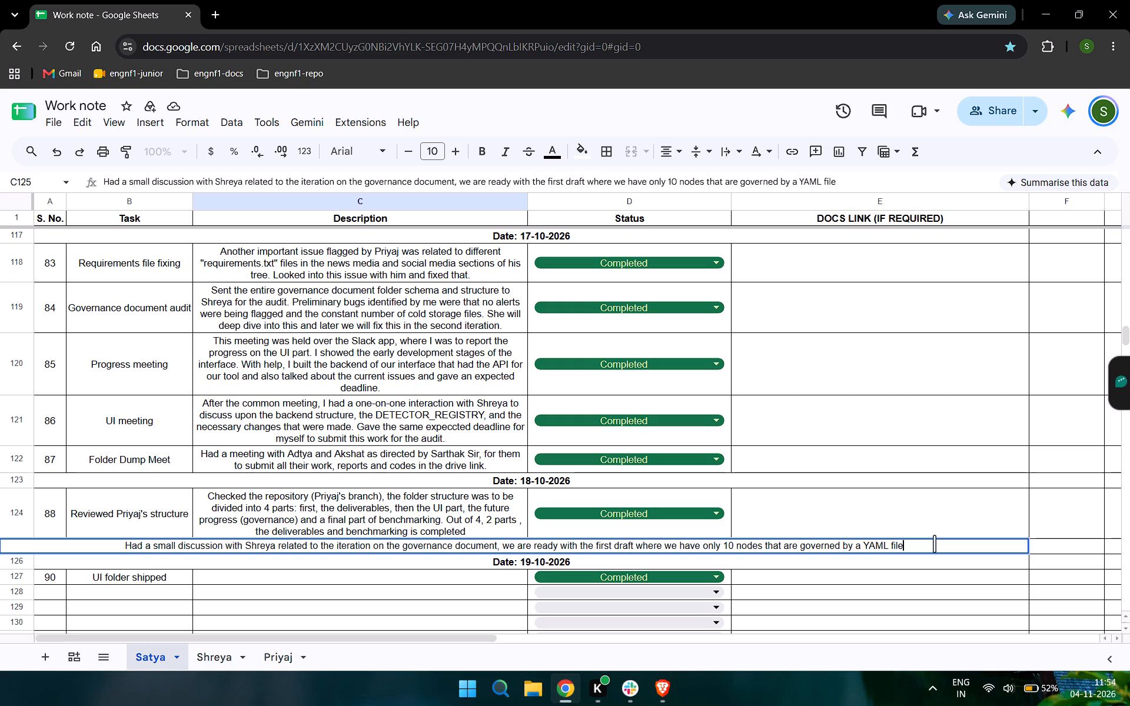
pyautogui.write('.')
pyautogui.press('space')
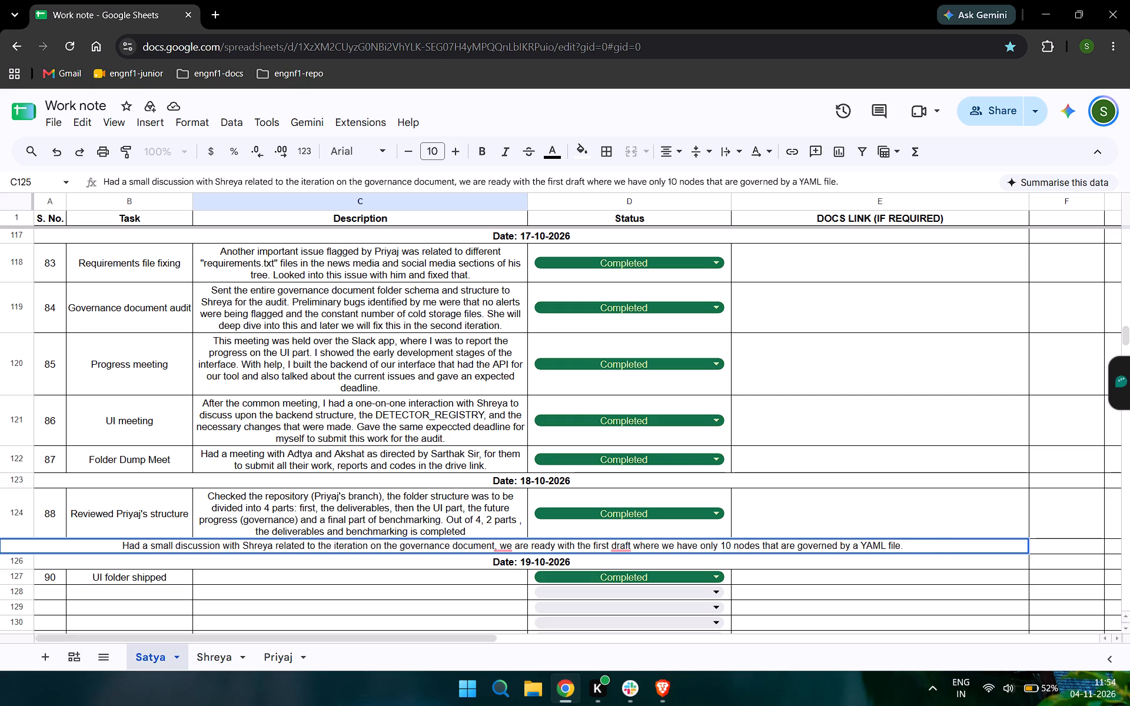
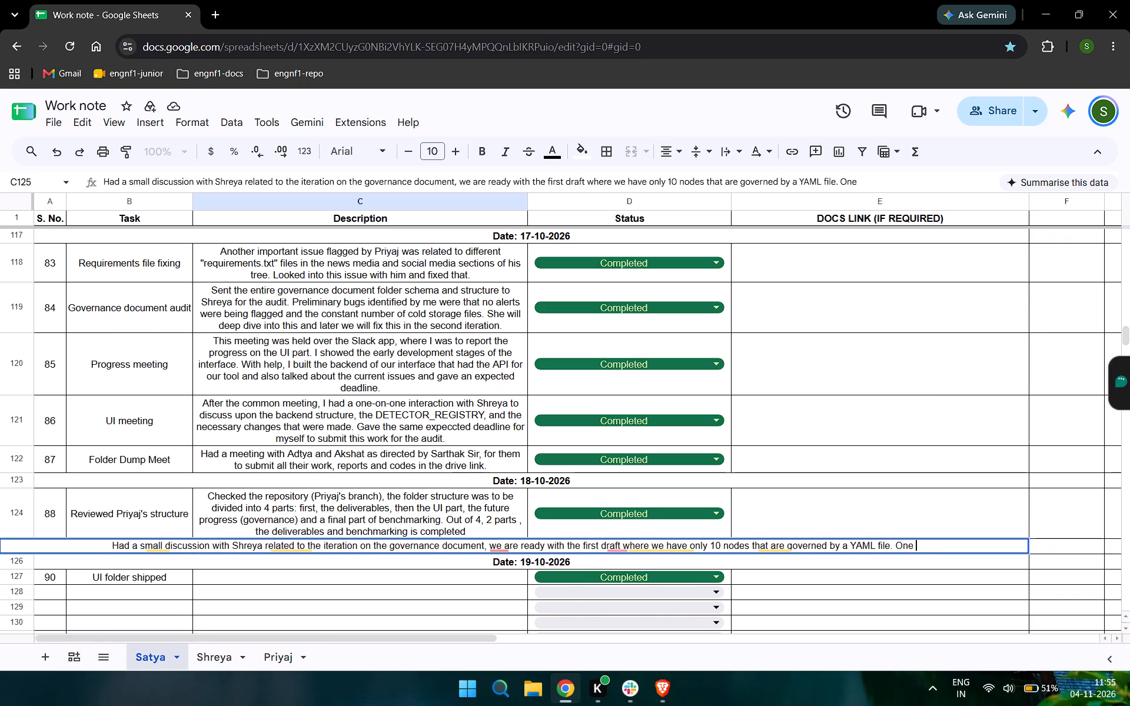
# Continue the last sentence of task 89's description with "main issue was that this system was not flagging any alerts,".
pyautogui.write('main issue')
pyautogui.press('space')
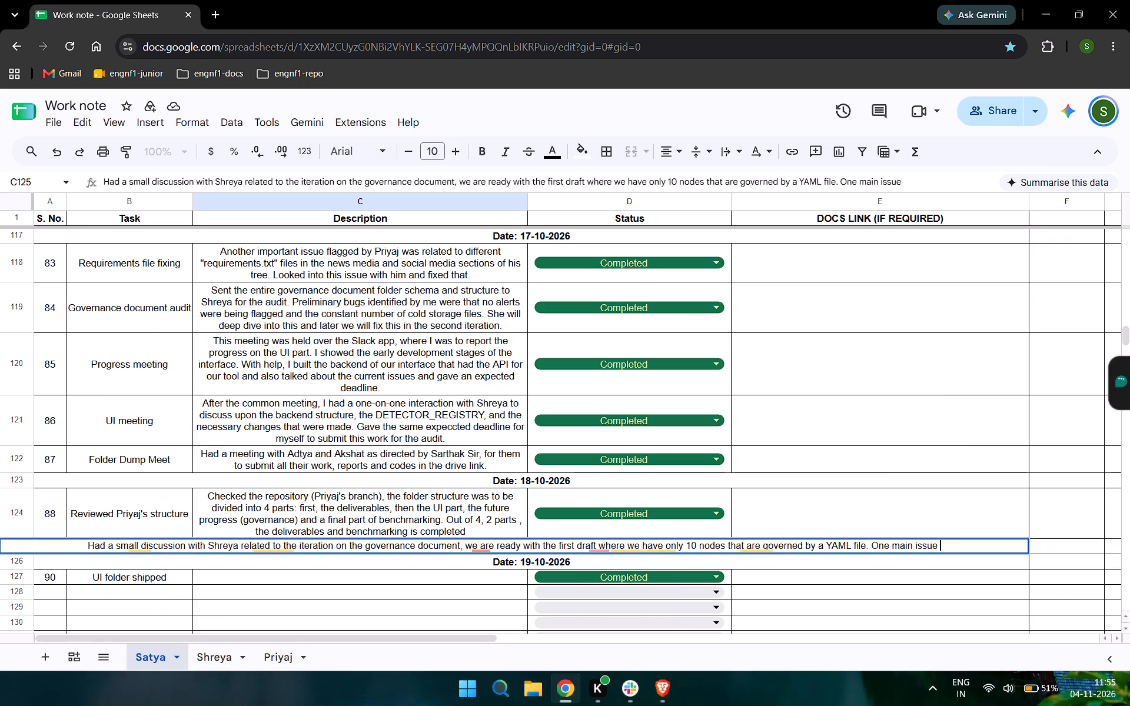
pyautogui.write('was')
pyautogui.press('space')
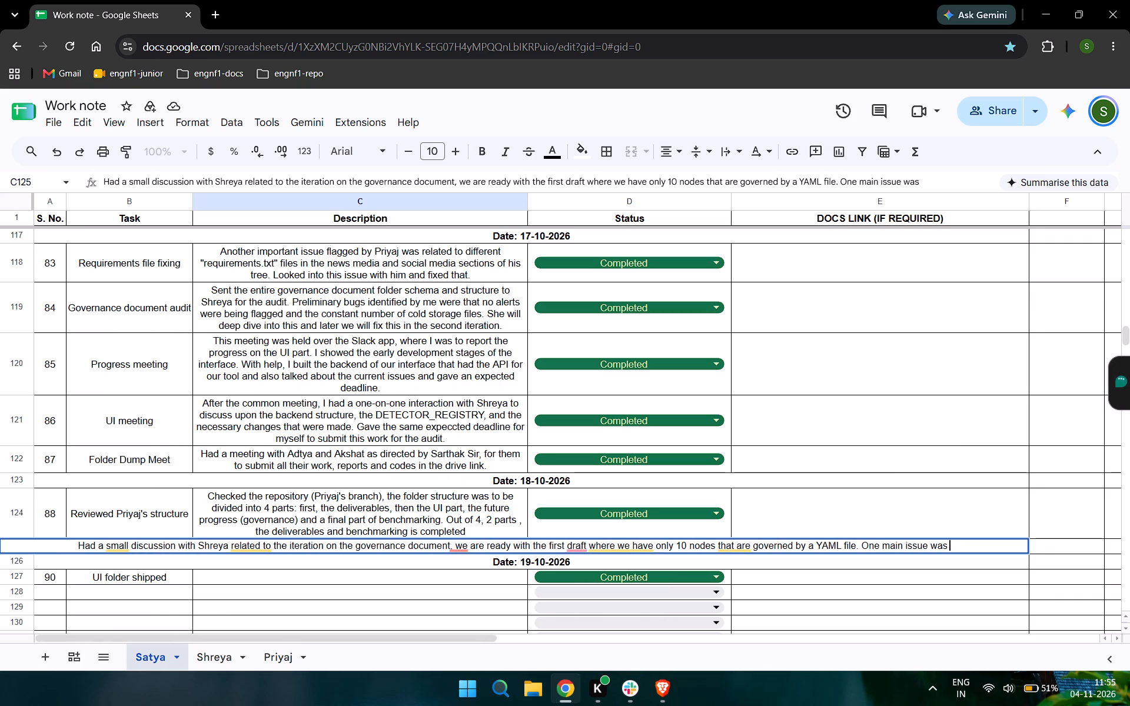
pyautogui.write('that this system was not flaggi')
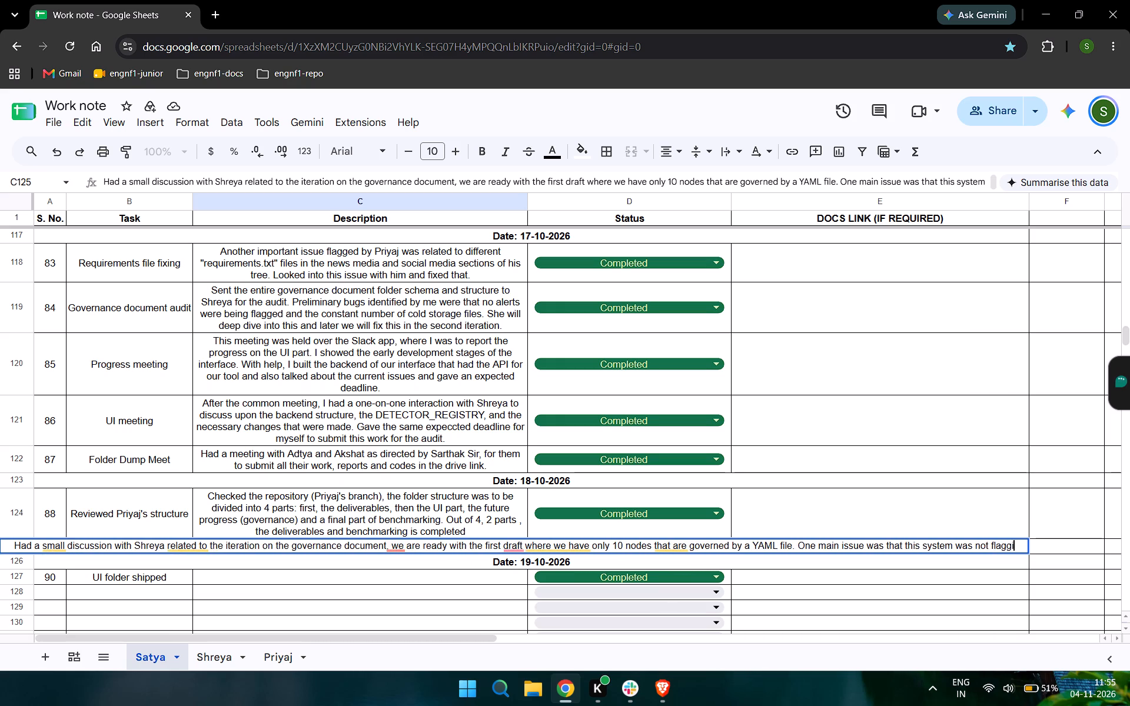
pyautogui.write('ng any alerts, I and')
pyautogui.press('space')
pyautogui.press('BackSpace')
pyautogui.press('BackSpace')
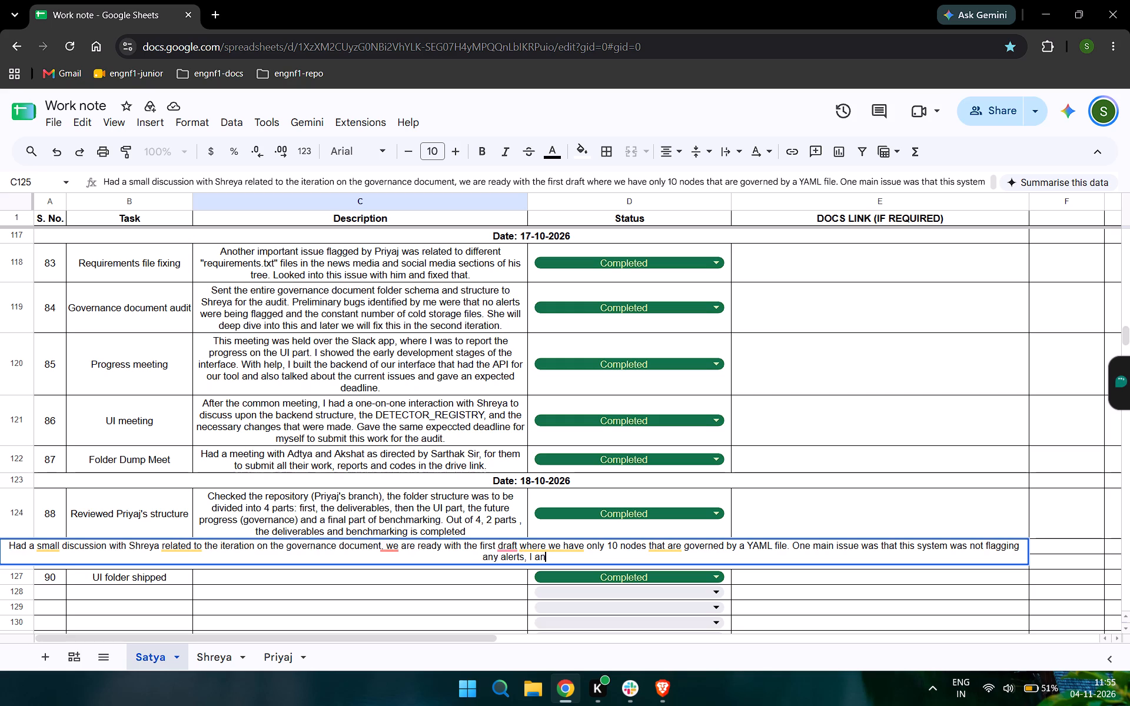
pyautogui.press('BackSpace')
pyautogui.press('BackSpace')
pyautogui.press('BackSpace')
pyautogui.press('BackSpace')
# Finish task 89's description with "Shreya and I are currently investigating the possible reasons.".
pyautogui.write('Shreya and I are currently investigating the pos')
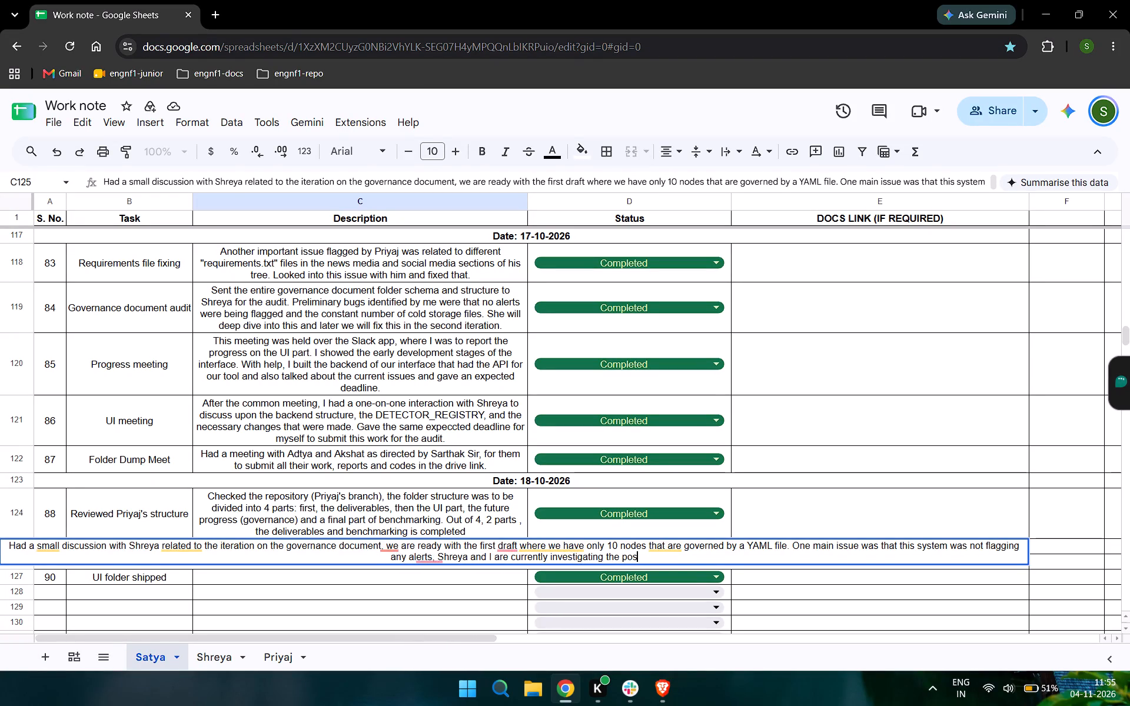
pyautogui.write('sible reasons')
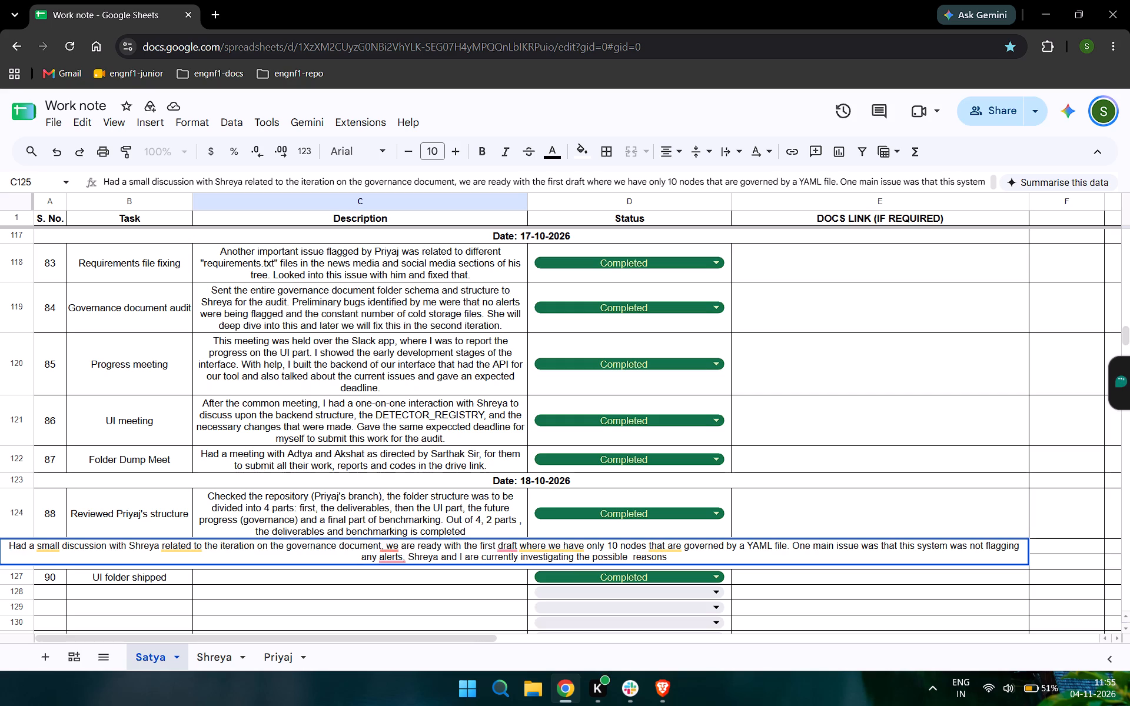
pyautogui.press('.')
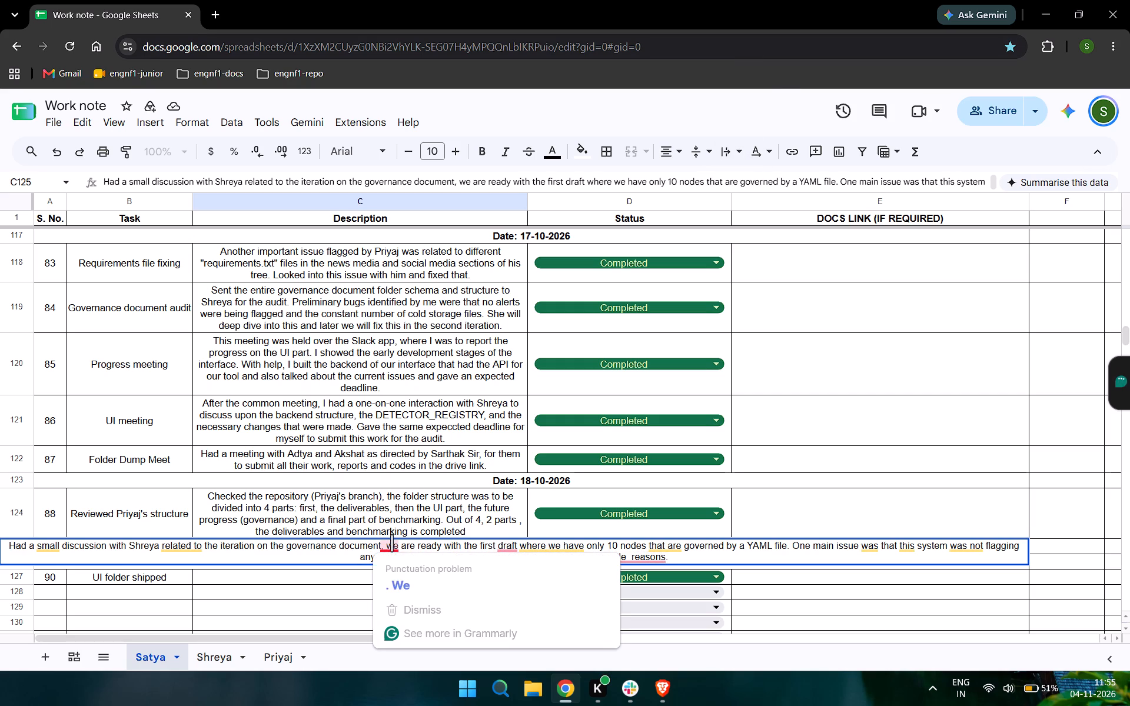
# Correct task 89's description to read "document. We" and "alerts; Shreya", and remove the extra space in "possible reasons".
pyautogui.click(389, 567)
pyautogui.write('. We')
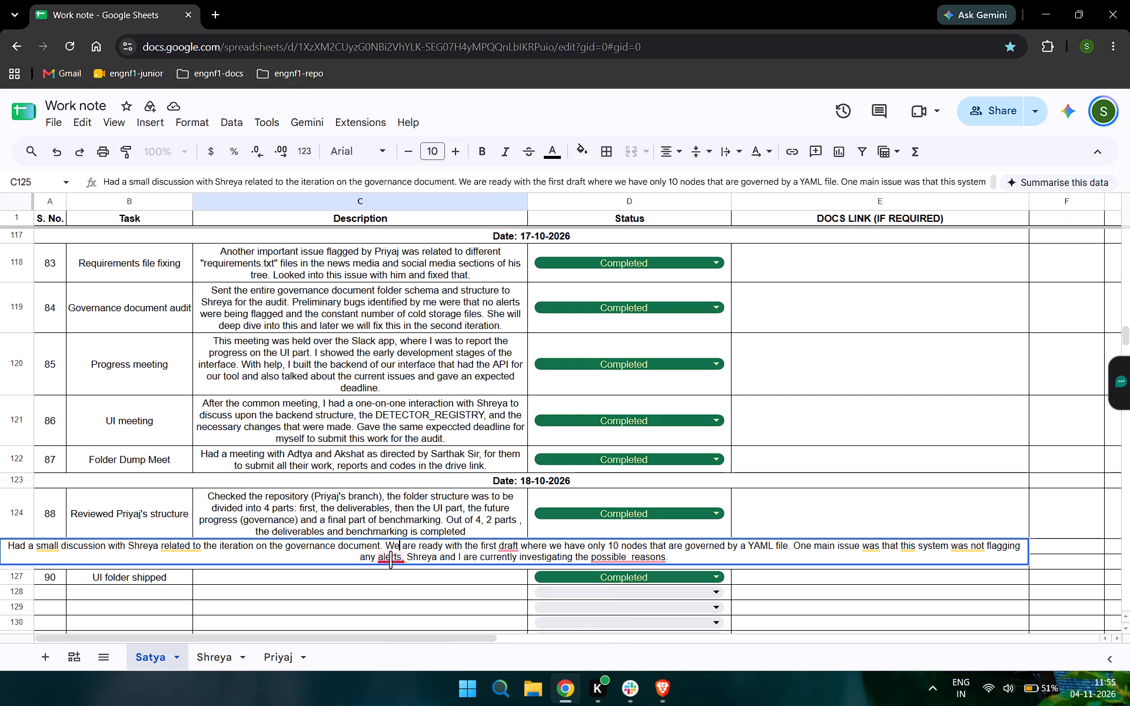
pyautogui.click(400, 598)
pyautogui.press(';')
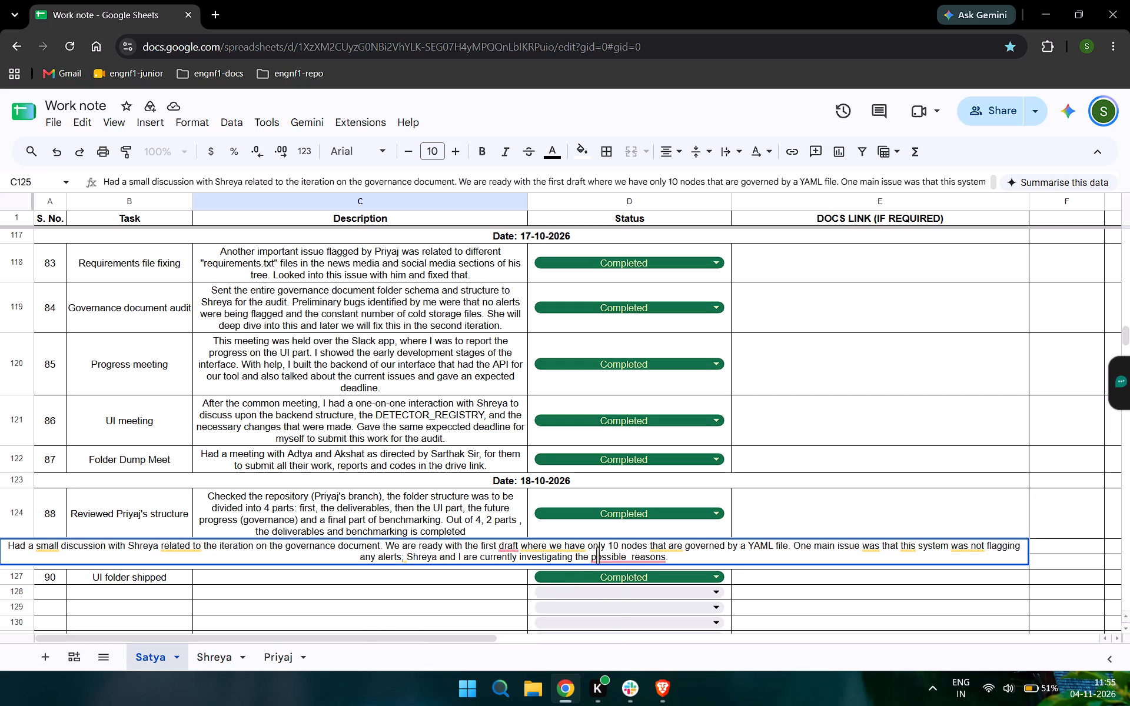
pyautogui.click(616, 578)
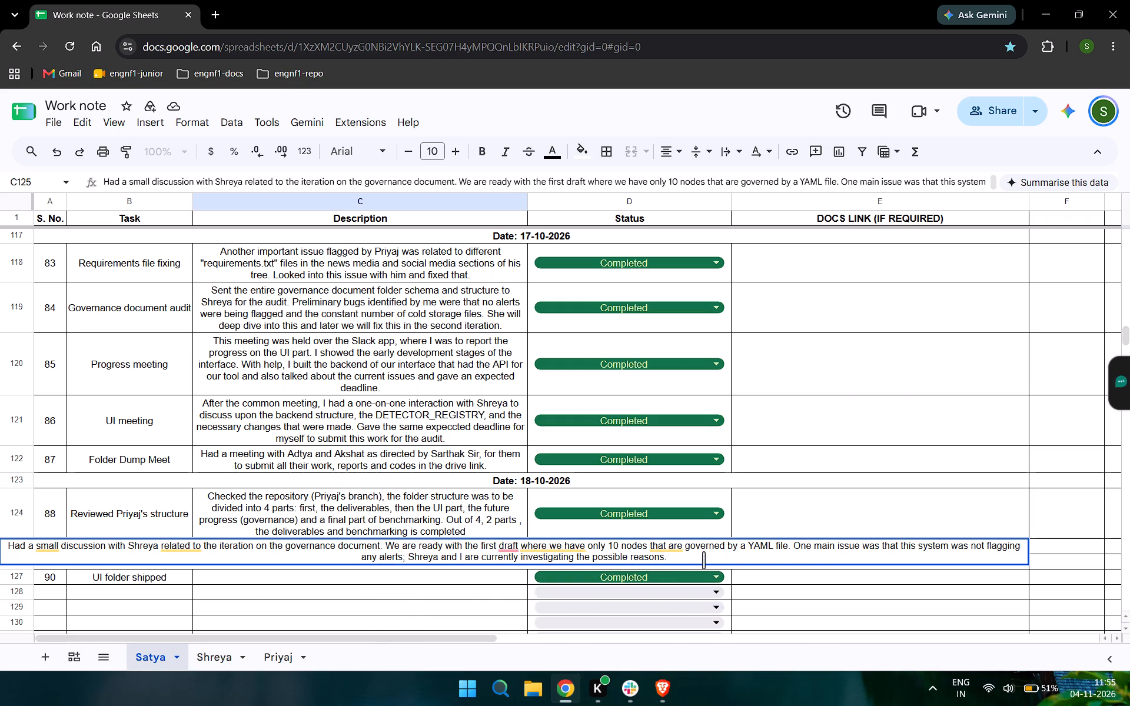
# Apply text wrapping to task 89's description cell so the text stays within the Description column.
pyautogui.click(731, 155)
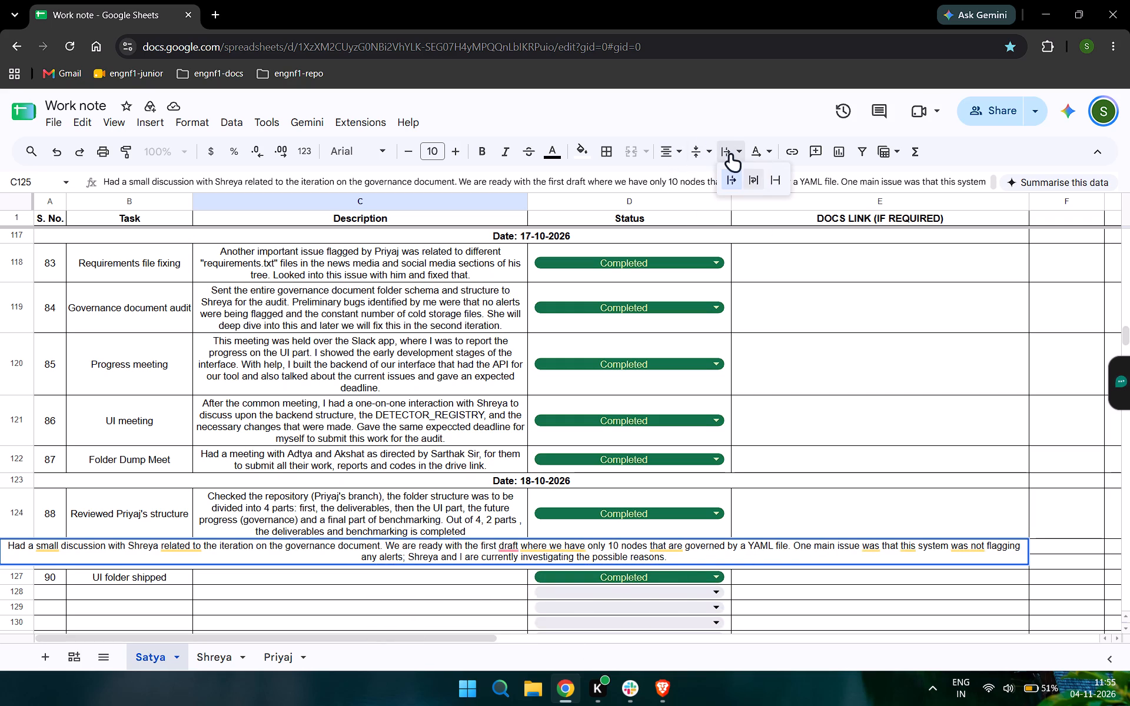
pyautogui.click(750, 186)
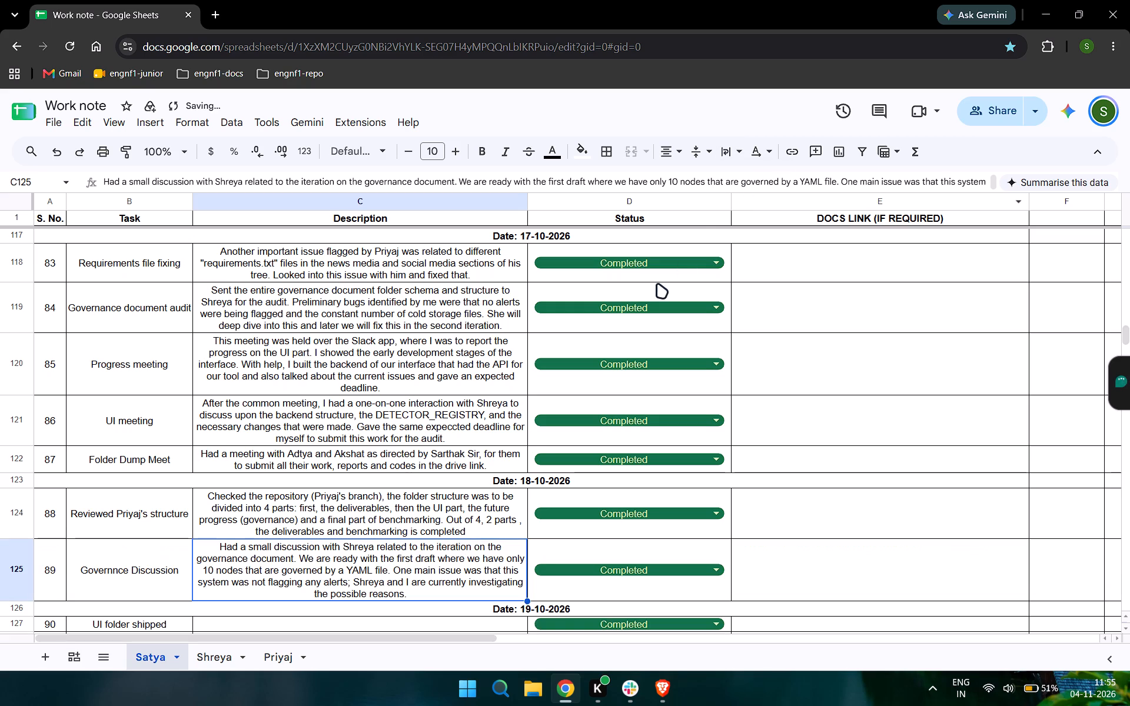
pyautogui.scroll(-3, 657, 285)
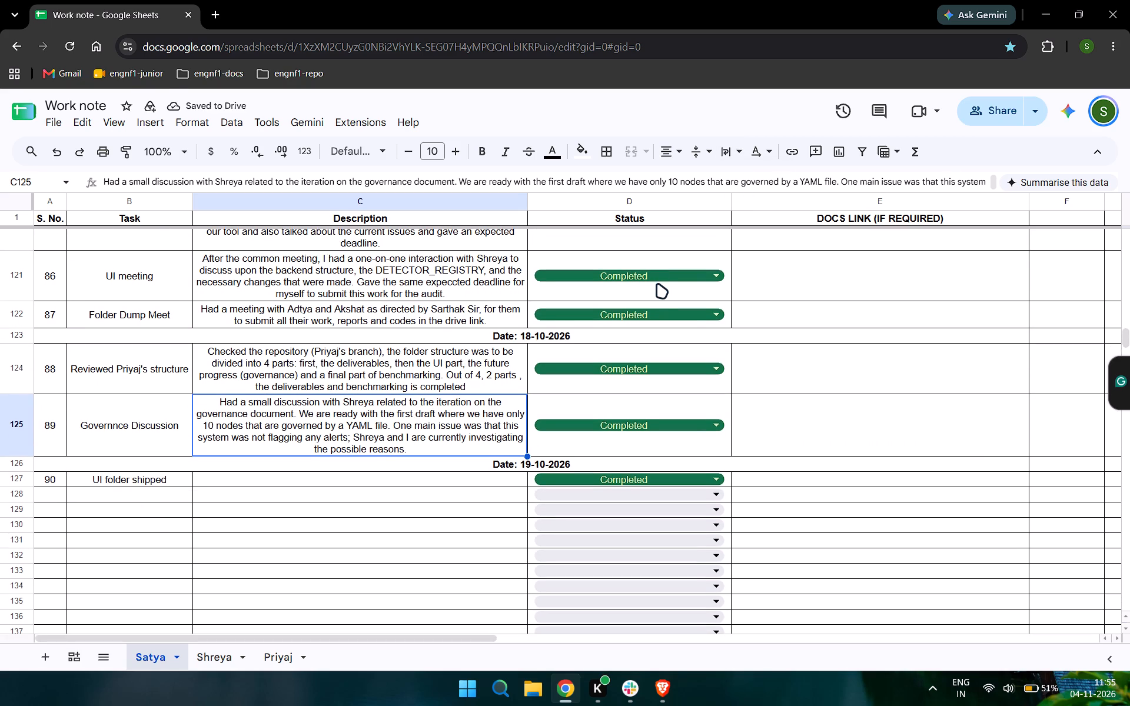
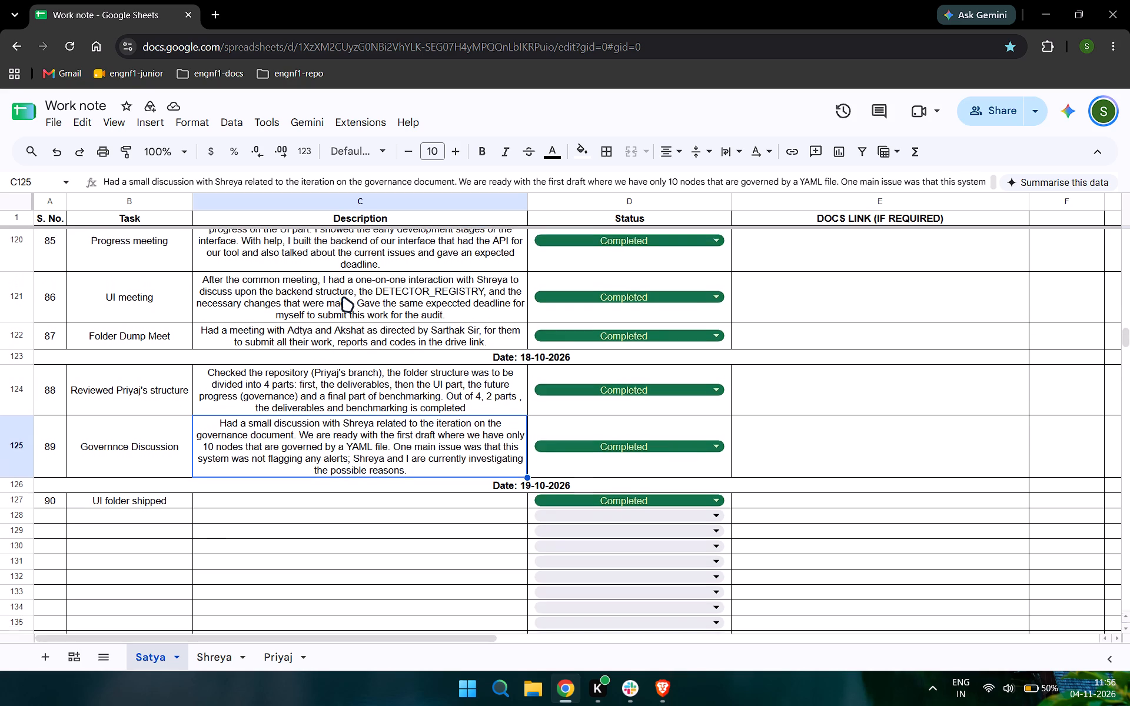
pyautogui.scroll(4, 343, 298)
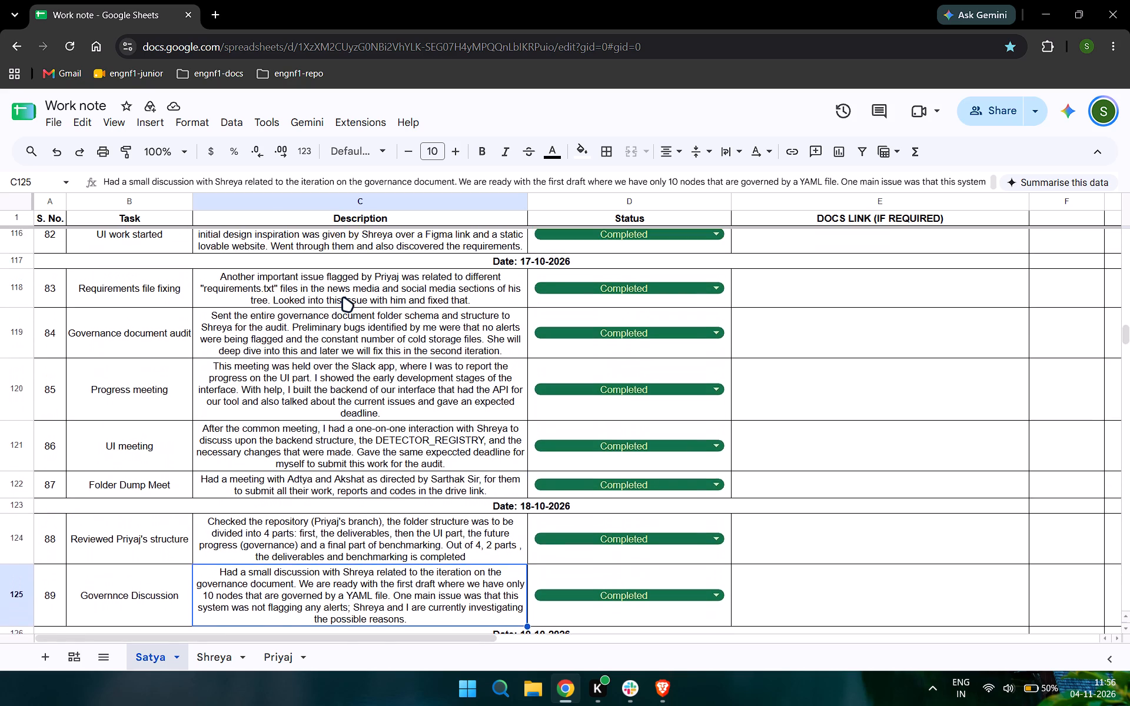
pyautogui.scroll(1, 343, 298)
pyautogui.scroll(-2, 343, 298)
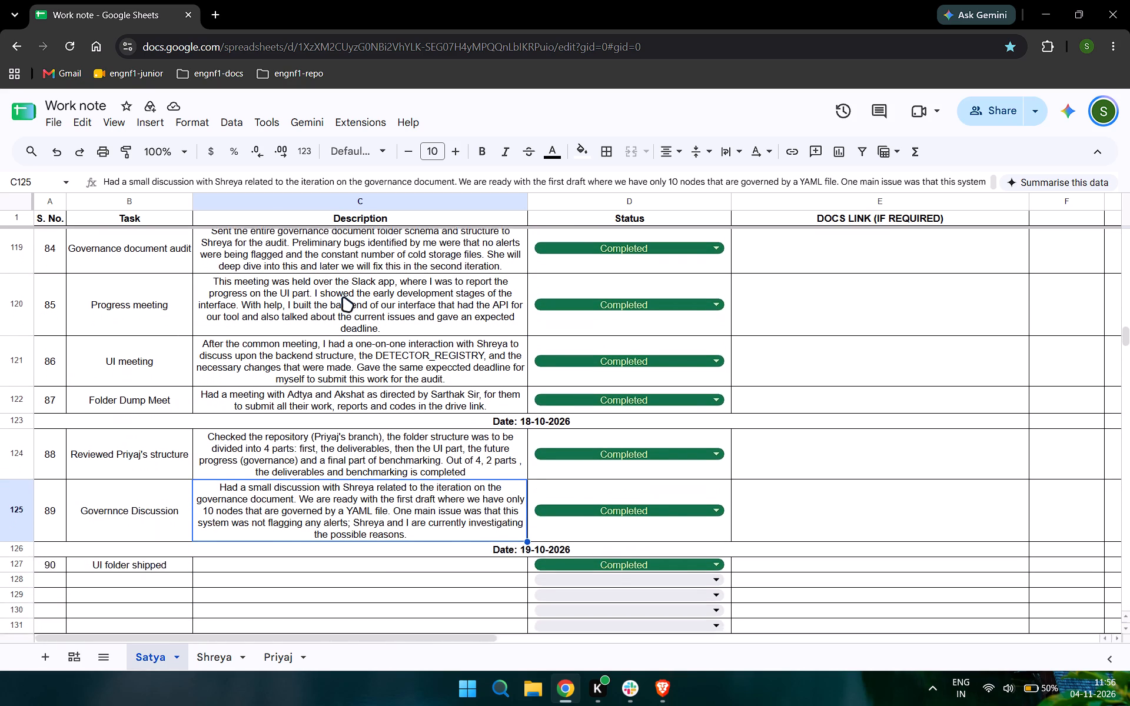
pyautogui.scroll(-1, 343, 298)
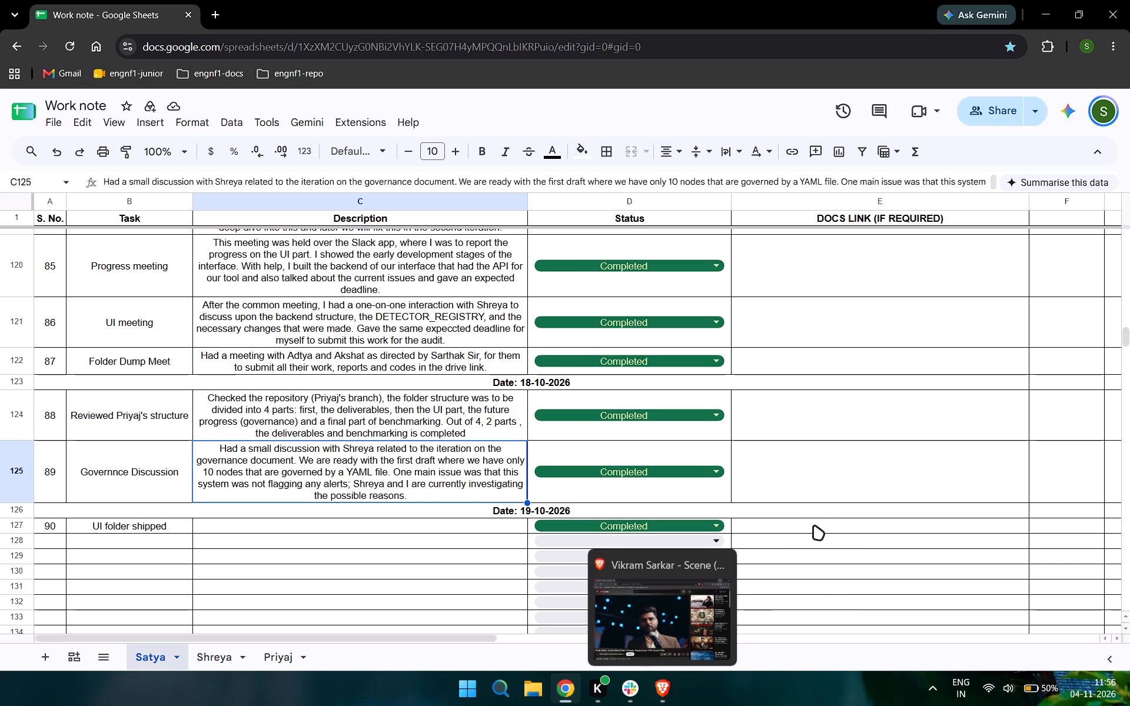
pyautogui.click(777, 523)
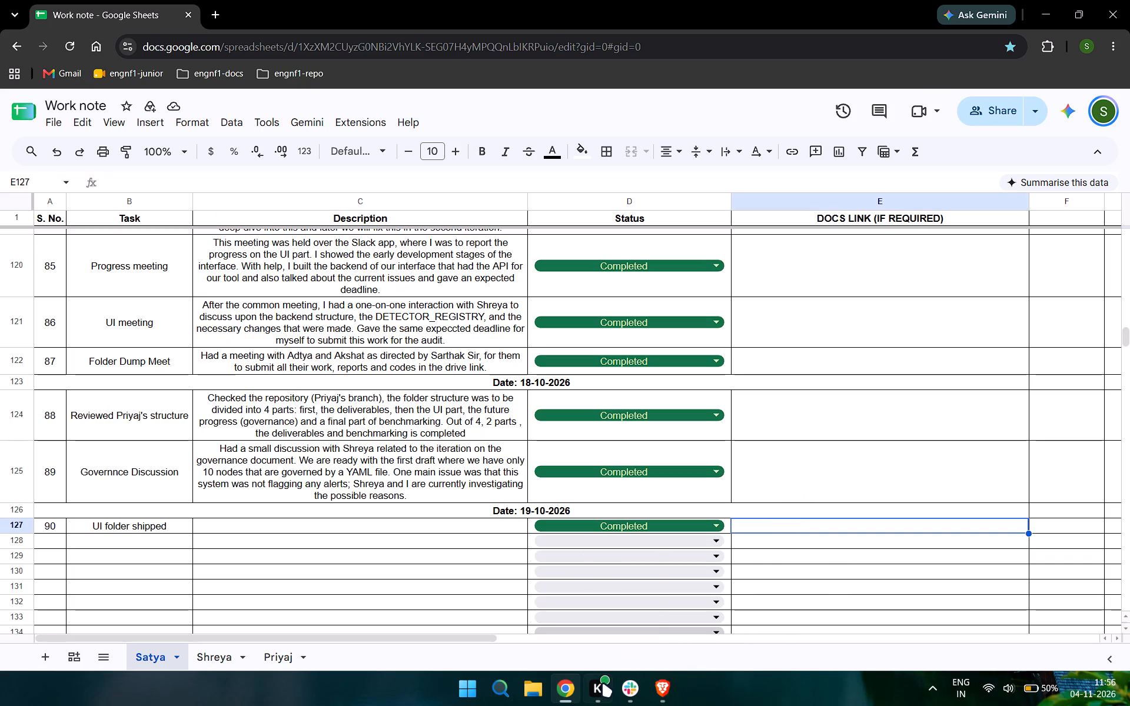
# Switch to the Brave browser, resume playback of the open YouTube music video, and return to the Work note spreadsheet.
pyautogui.click(659, 682)
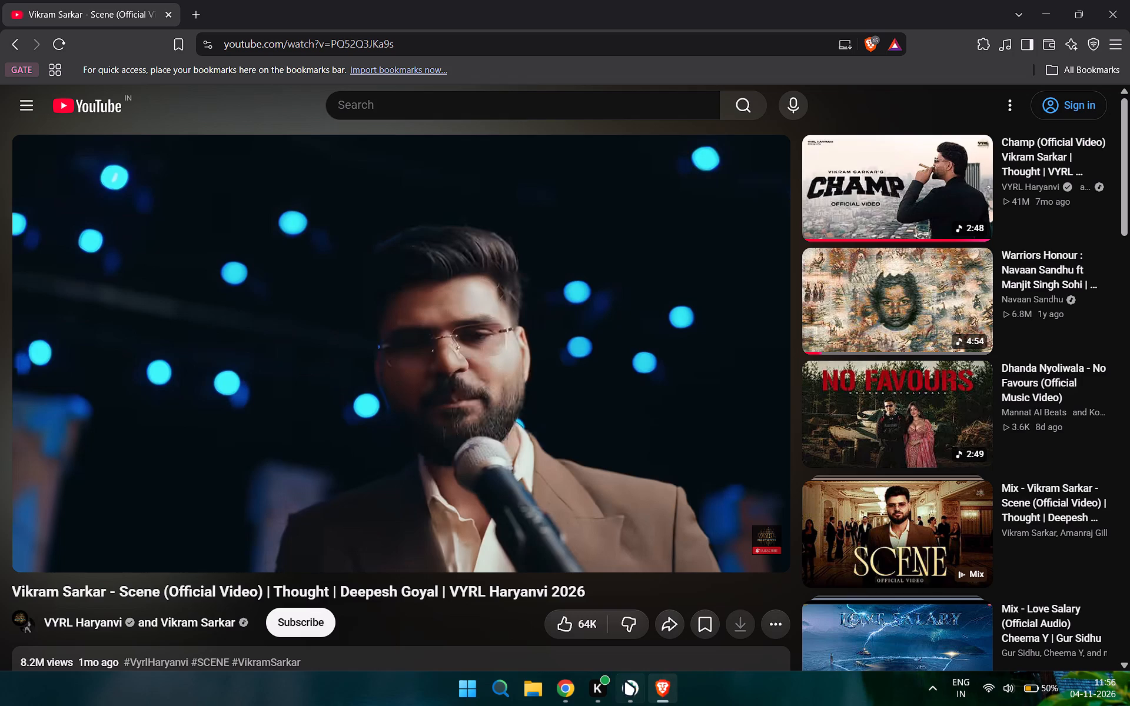
pyautogui.click(567, 378)
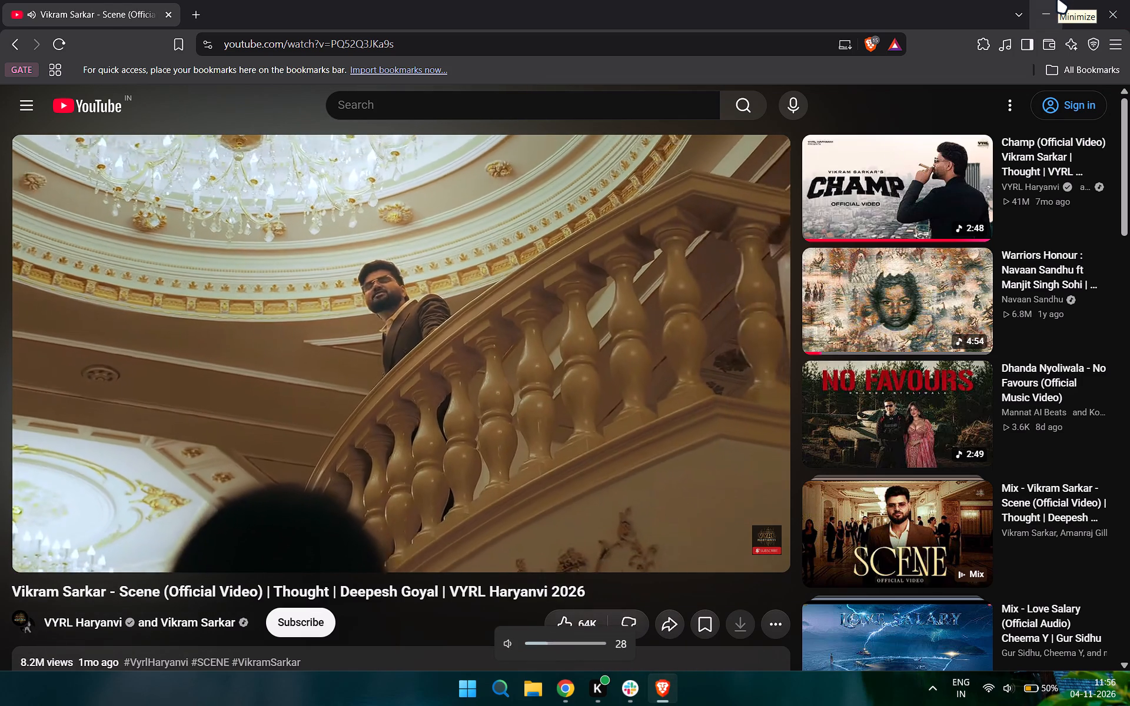
pyautogui.hotkey('alt', 'Tab')
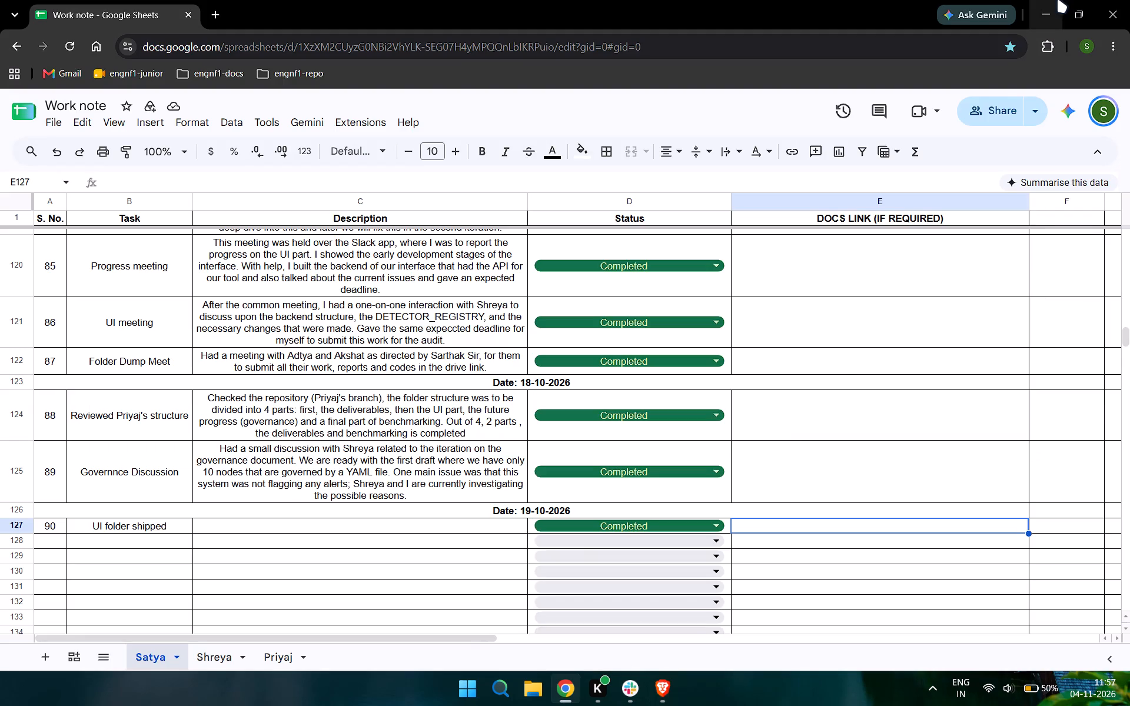
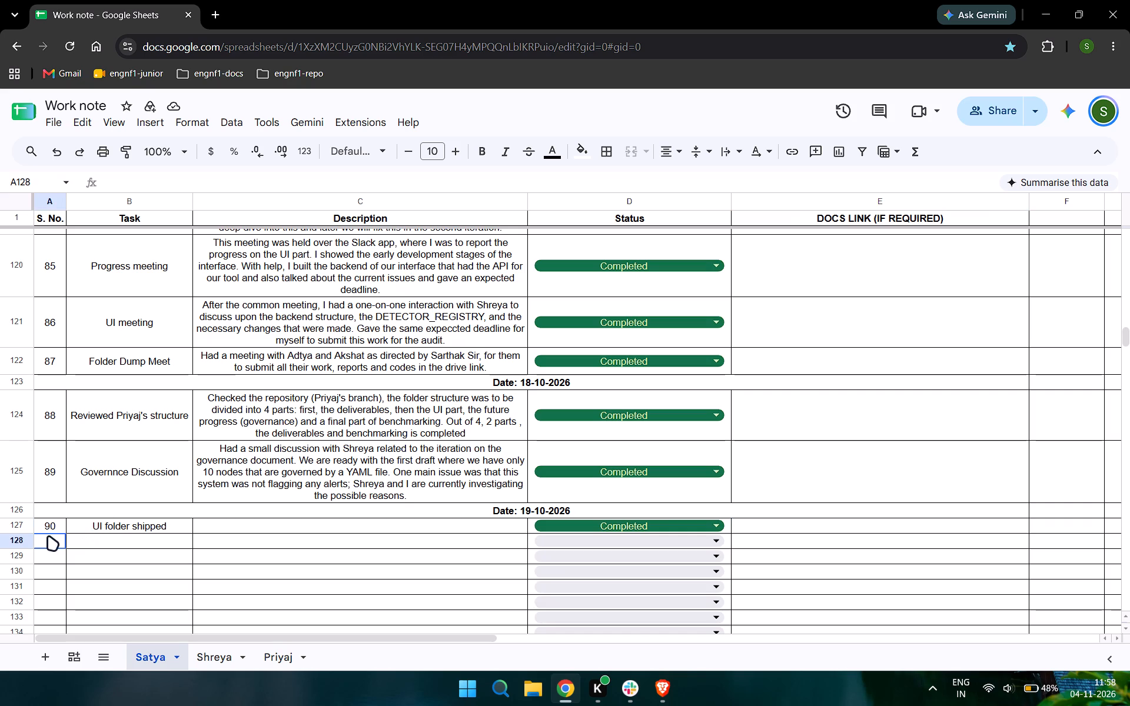
# Add serial number 91 with the task name "2 Primary Issues Fix" in the row below the UI folder shipped entry.
pyautogui.write('91')
pyautogui.press('Right')
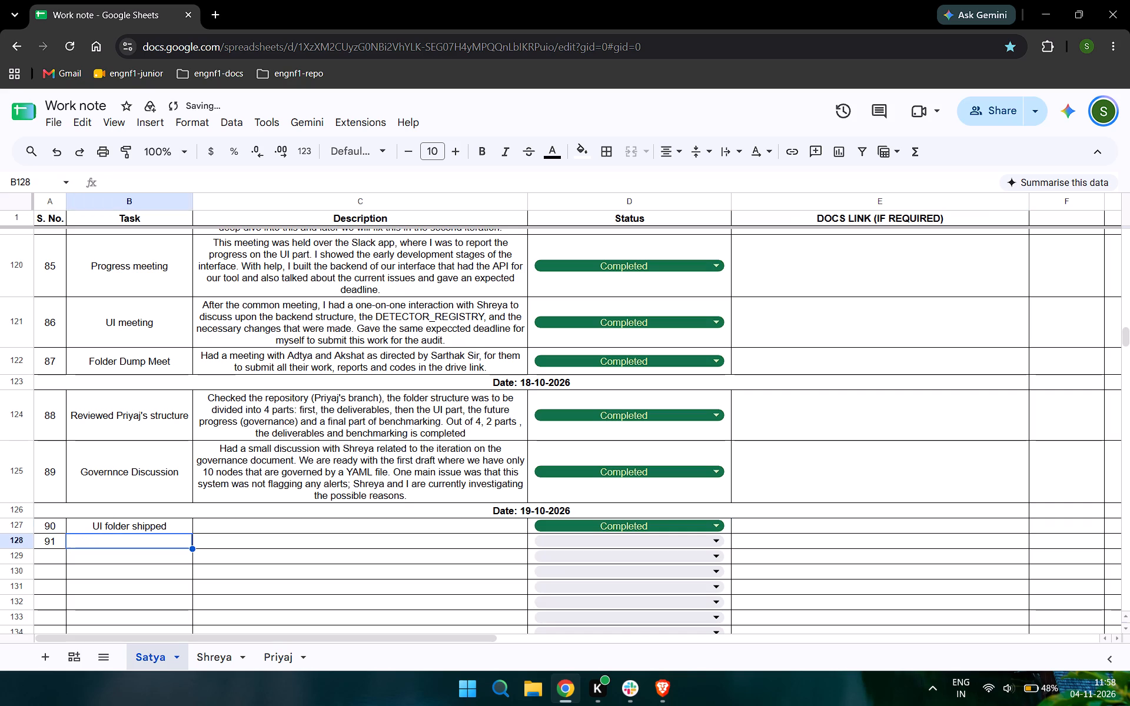
pyautogui.write('2')
pyautogui.press('space')
pyautogui.write('Primary Issues')
pyautogui.press('space')
pyautogui.write('Fix')
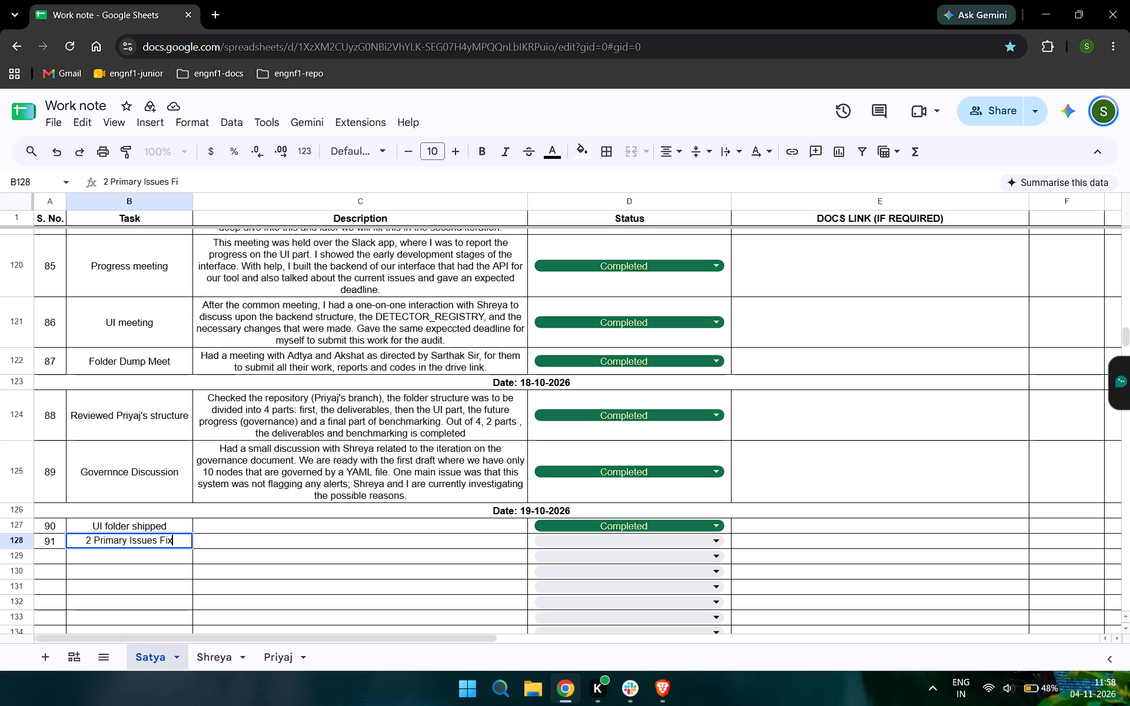
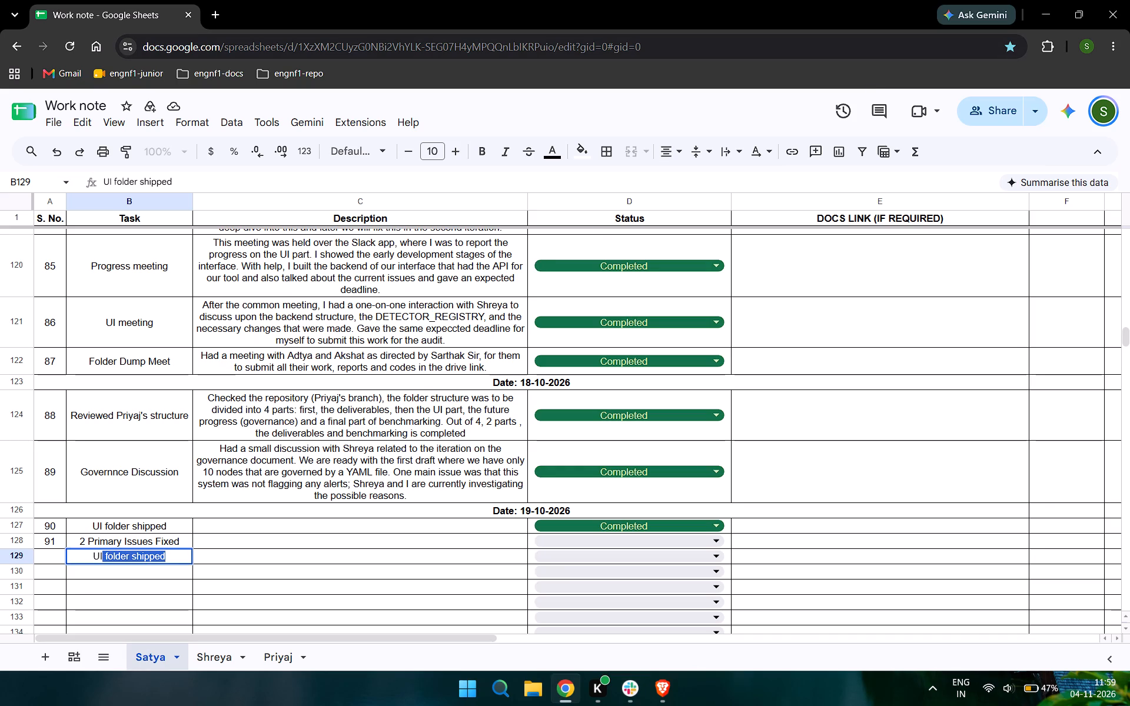
# Enter "UI Meeting" as the task name in the row below the 2 Primary Issues Fixed entry.
pyautogui.press('space')
pyautogui.write('Meeting')
pyautogui.press('Left')
pyautogui.press('Left')
pyautogui.press('Left')
pyautogui.press('Left')
pyautogui.press('Right')
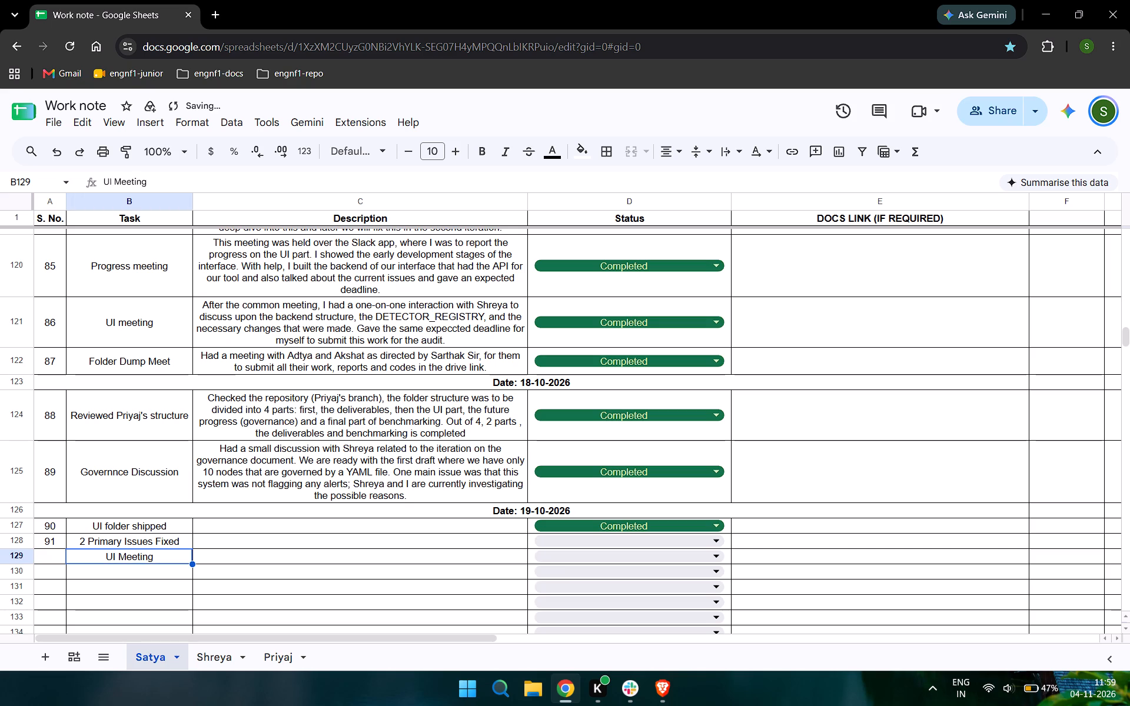
# Insert the word "team" into the new task name so it reads "UI team Meeting".
pyautogui.doubleClick(124, 557)
pyautogui.press('Left')
pyautogui.press('Left')
pyautogui.press('Left')
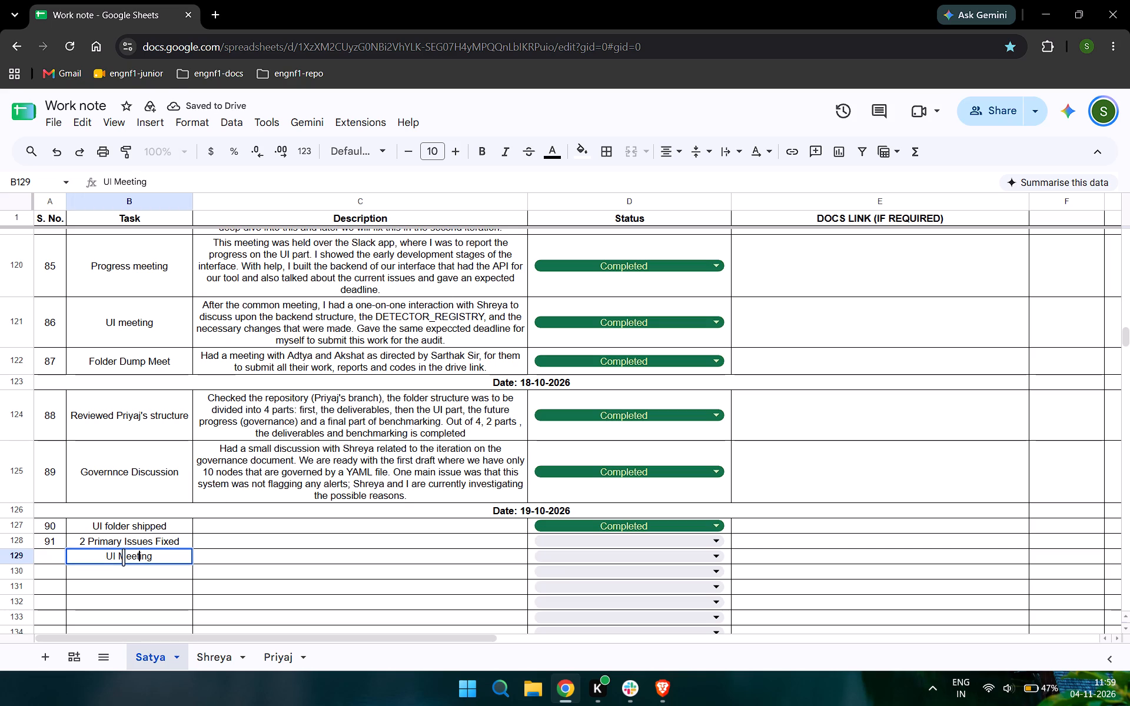
pyautogui.press('Left')
pyautogui.press('Left')
pyautogui.press('Left')
pyautogui.press('Left')
pyautogui.write('team')
pyautogui.press('space')
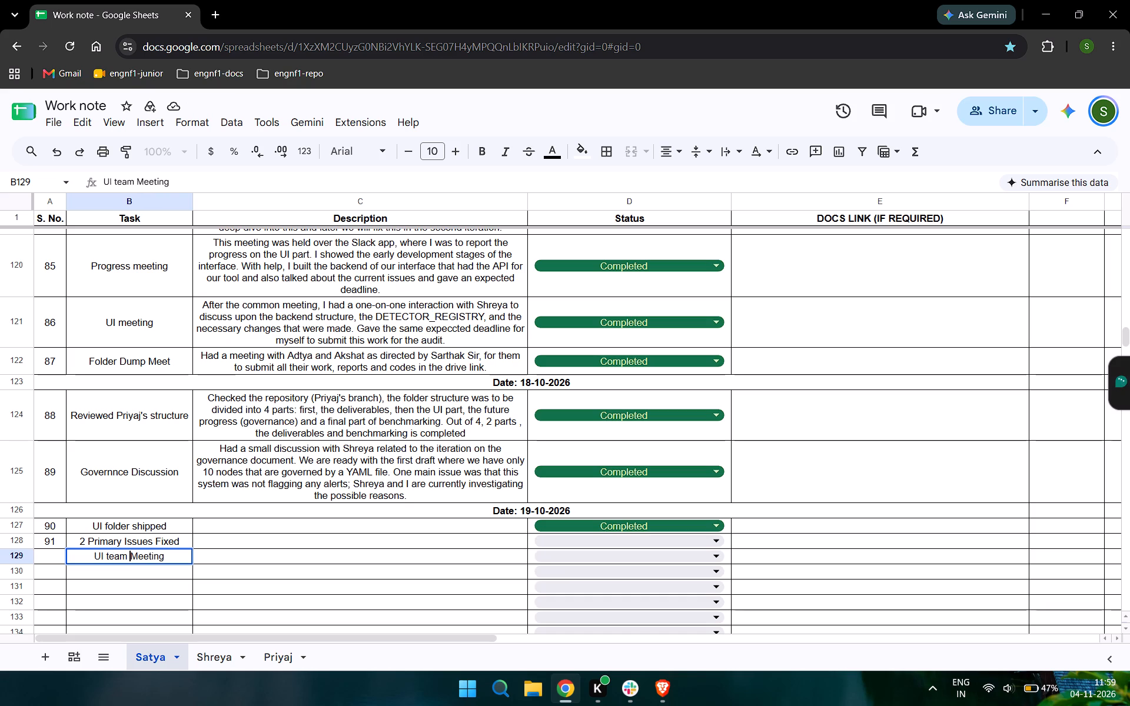
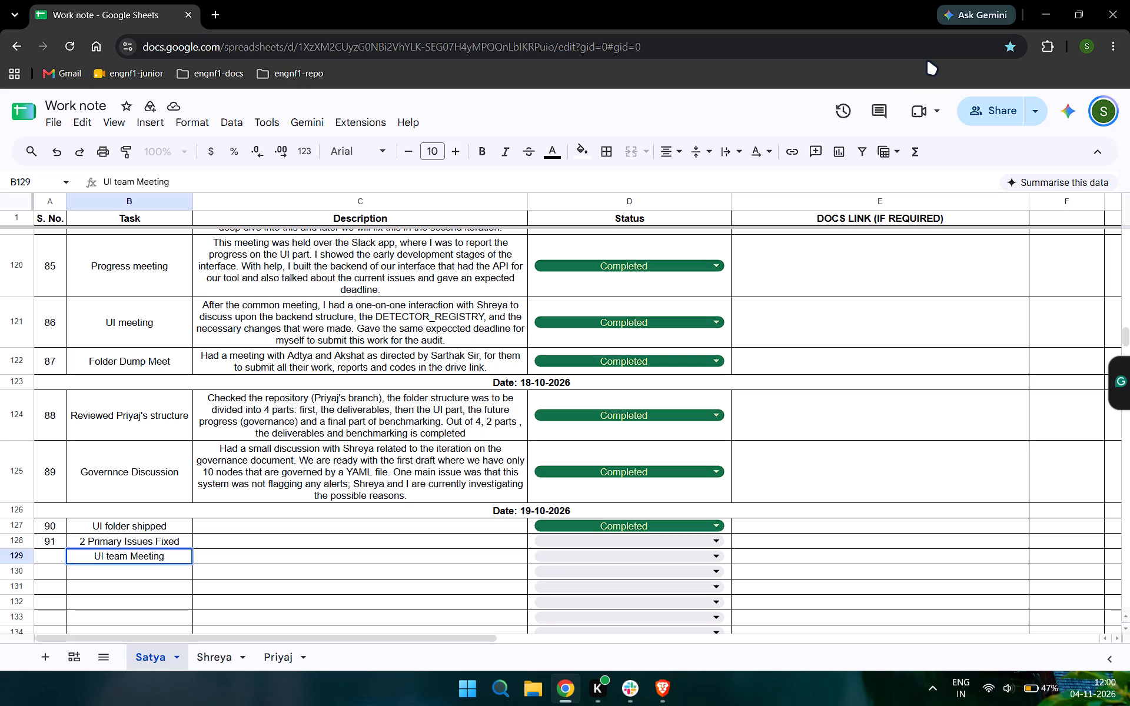
# Commit the UI team Meeting task name and enter 92 as its serial number in the same row.
pyautogui.press('Left')
pyautogui.press('Return')
pyautogui.press('Left')
pyautogui.press('Up')
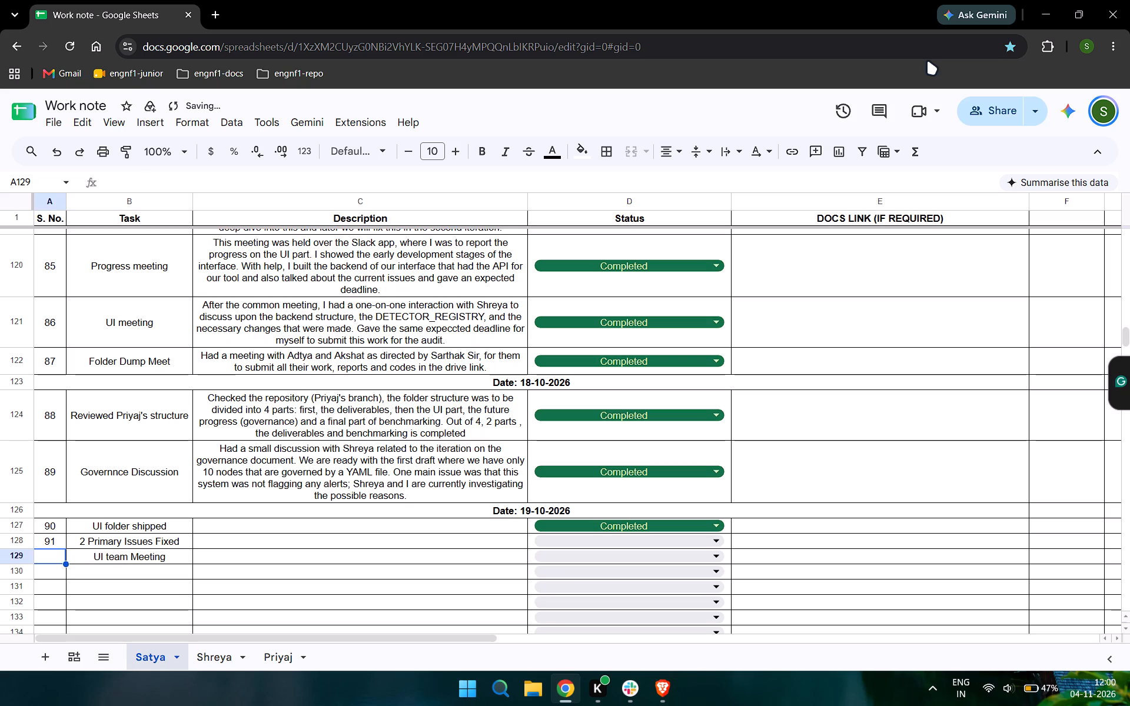
pyautogui.write('92')
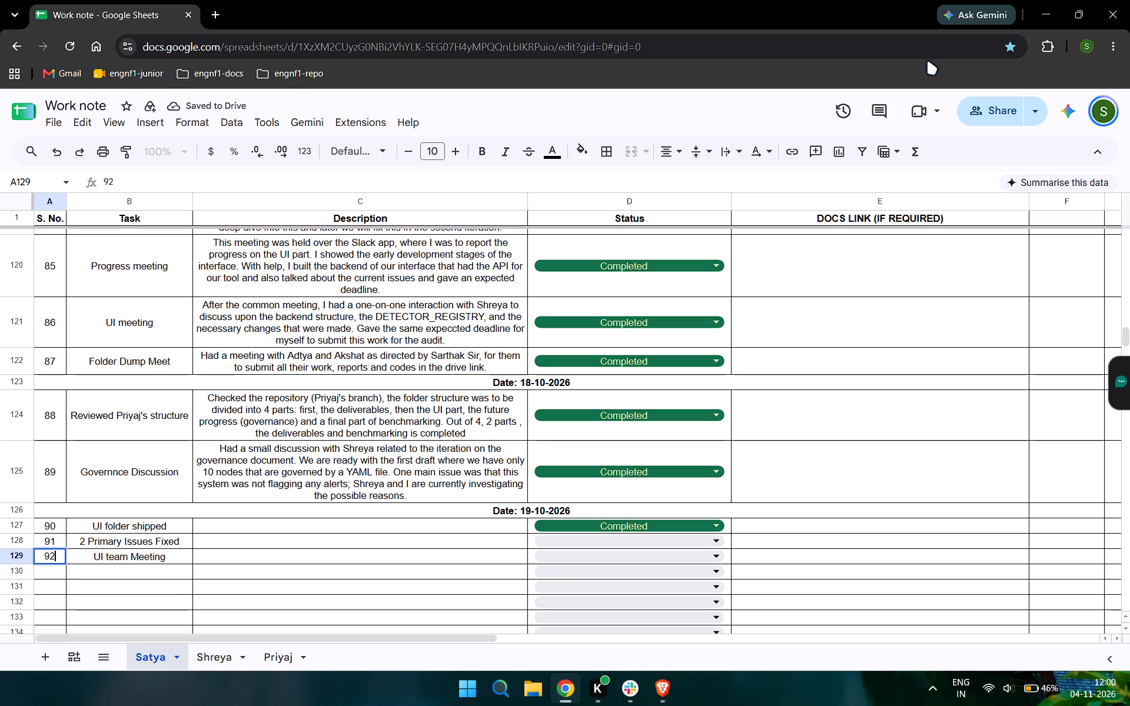
pyautogui.press('Right')
pyautogui.press('Down')
pyautogui.press('Left')
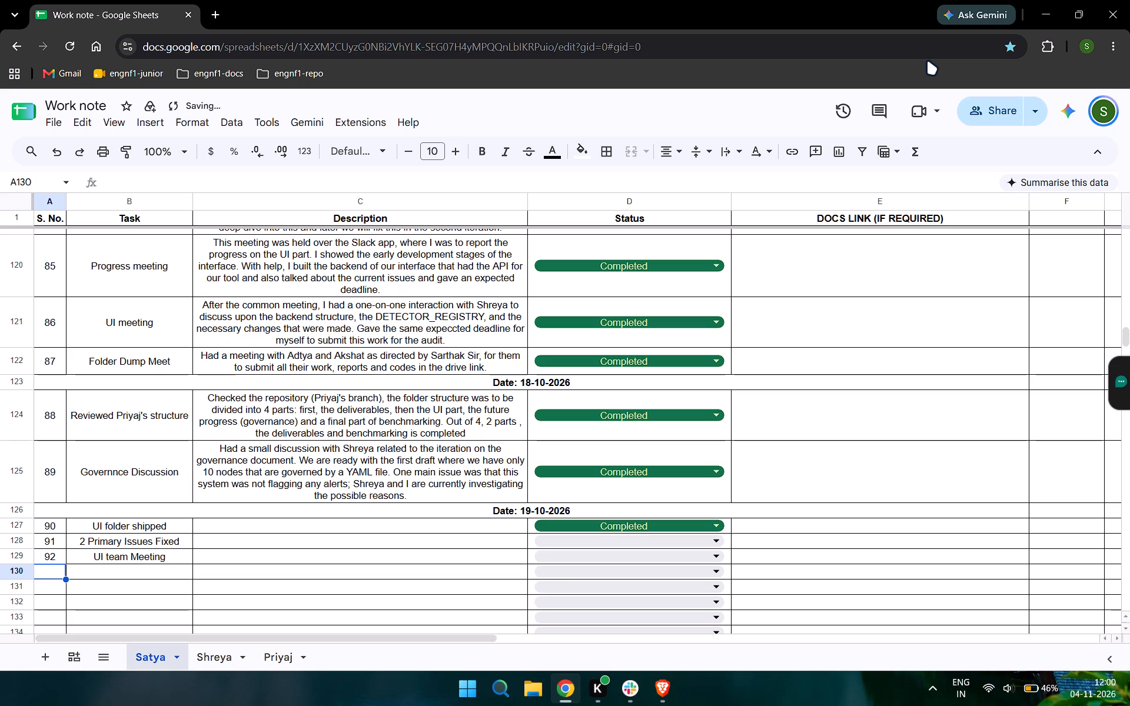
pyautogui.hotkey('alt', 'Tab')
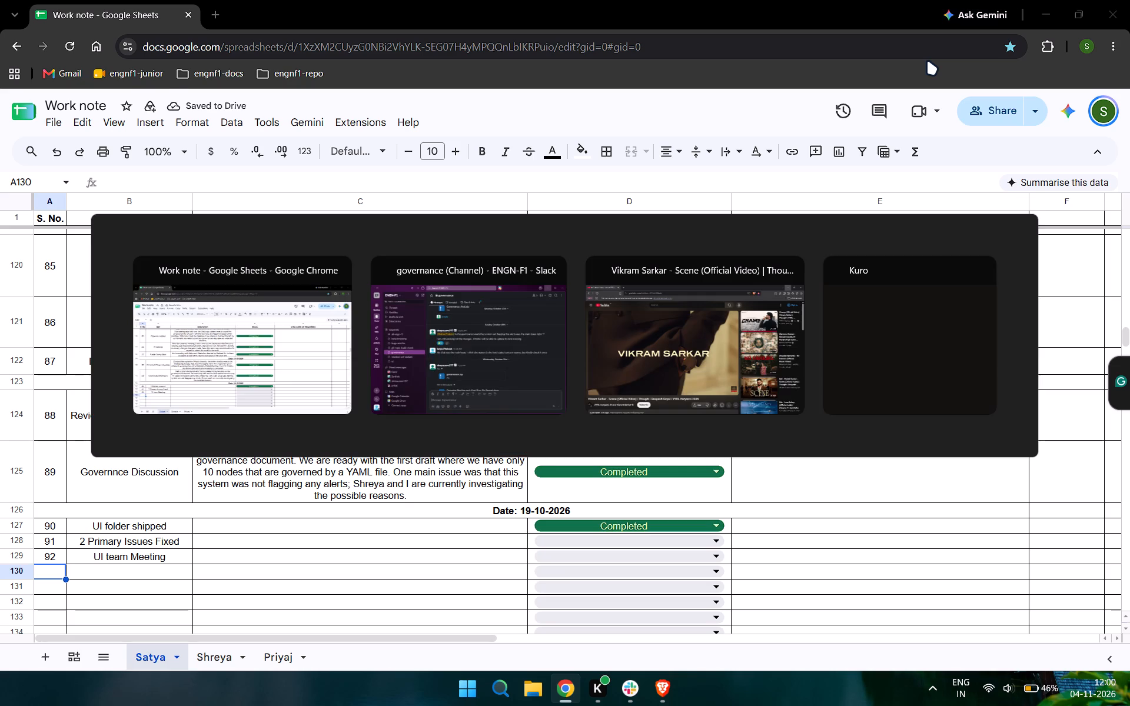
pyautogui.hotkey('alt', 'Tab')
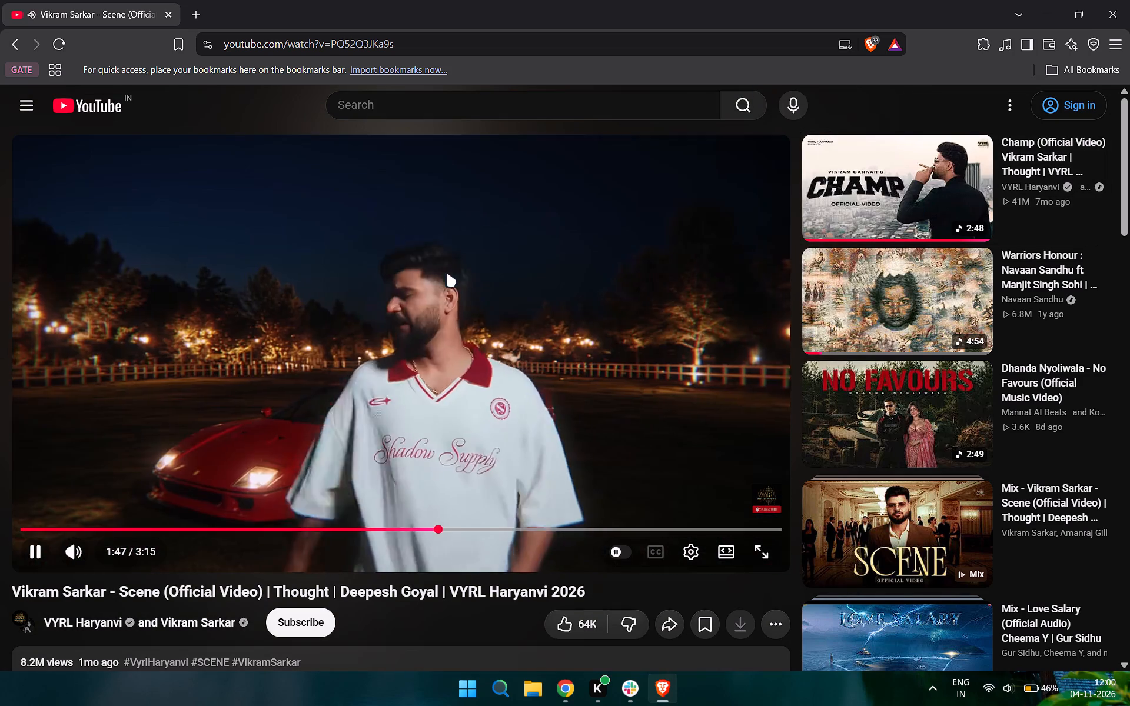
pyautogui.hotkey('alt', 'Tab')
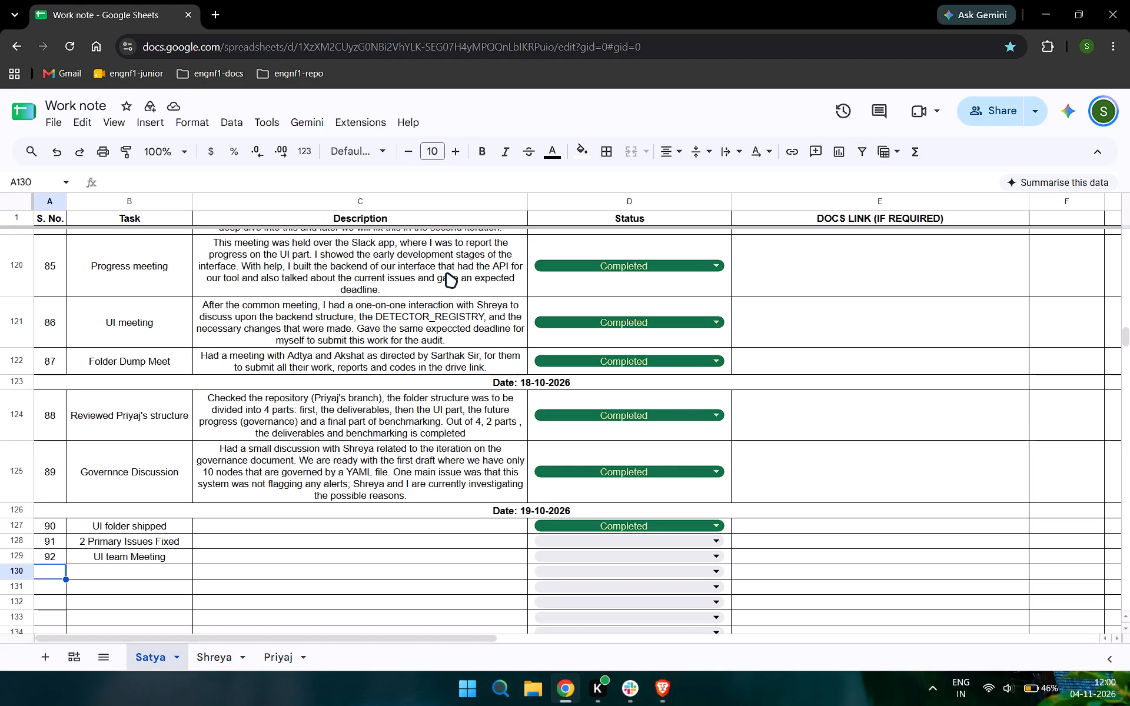
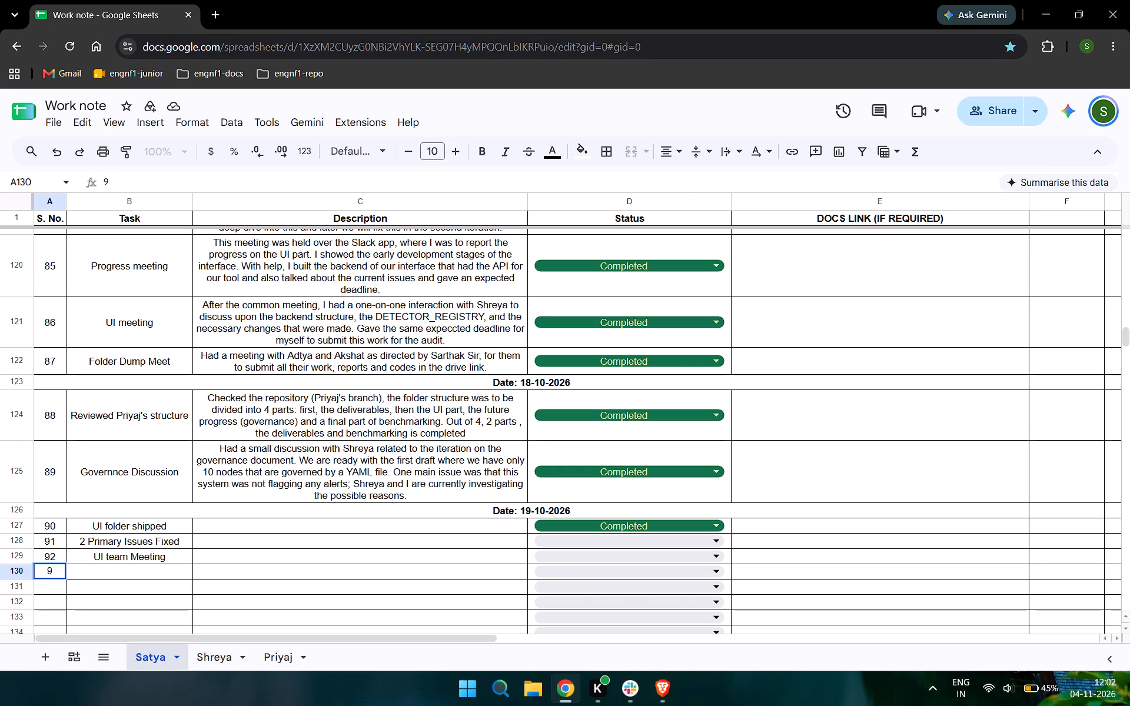
# Complete the serial number 93 in the row below the UI team Meeting task.
pyautogui.press('3')
pyautogui.press('Right')
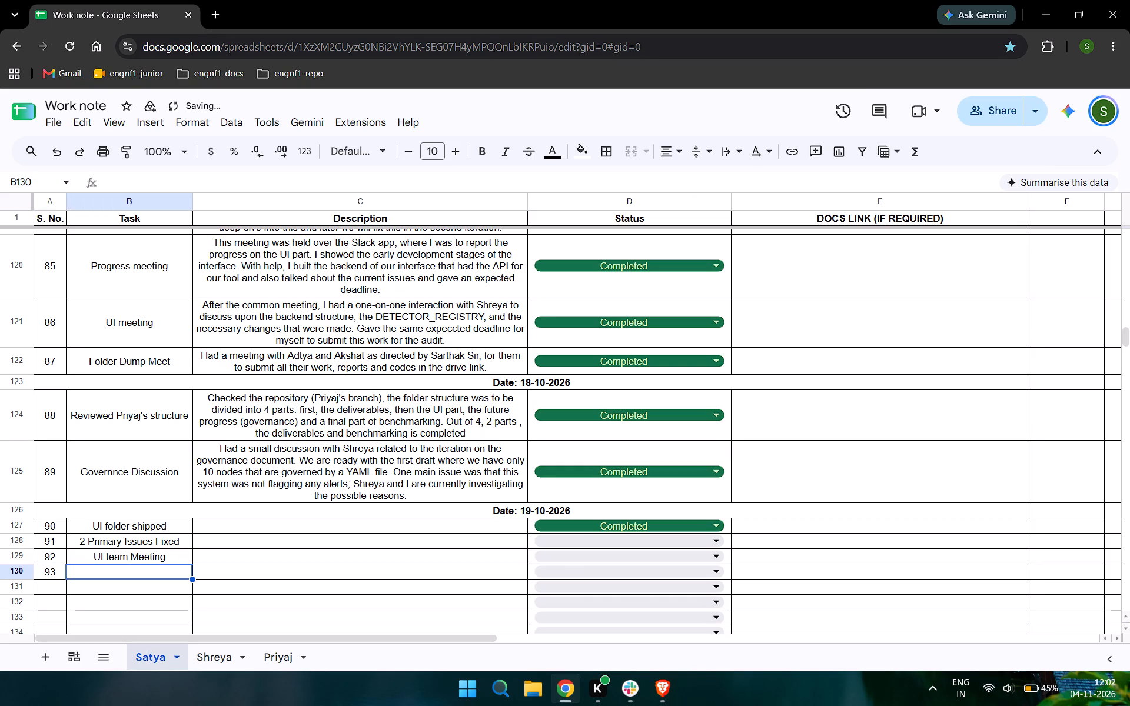
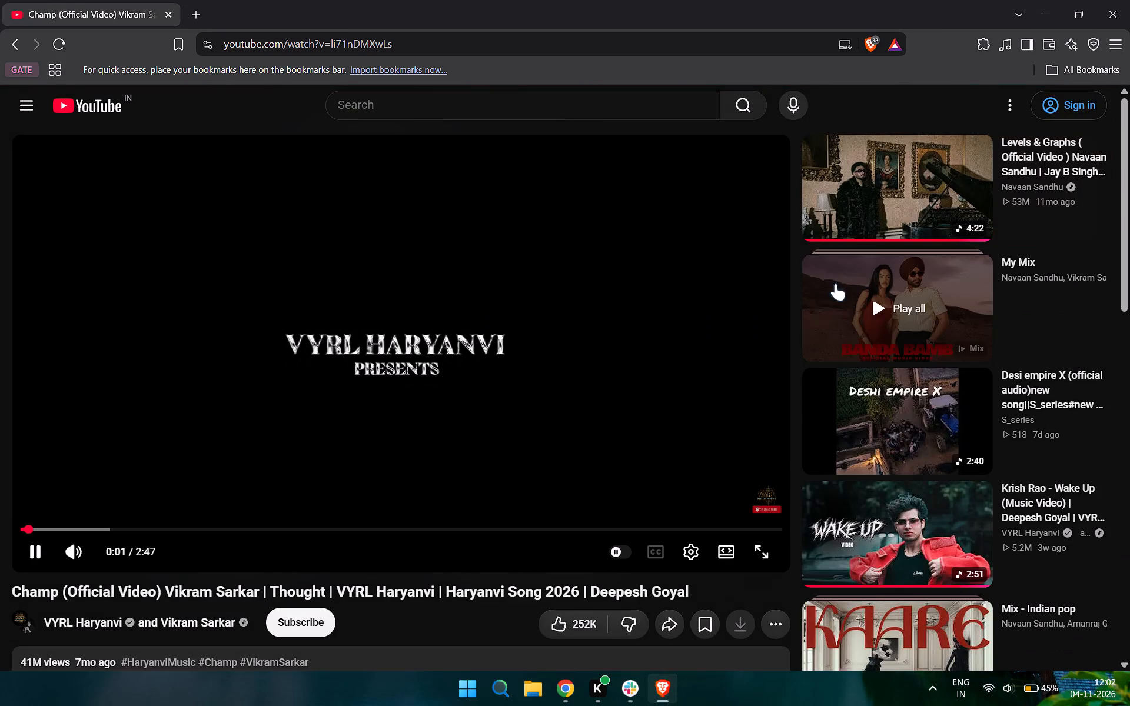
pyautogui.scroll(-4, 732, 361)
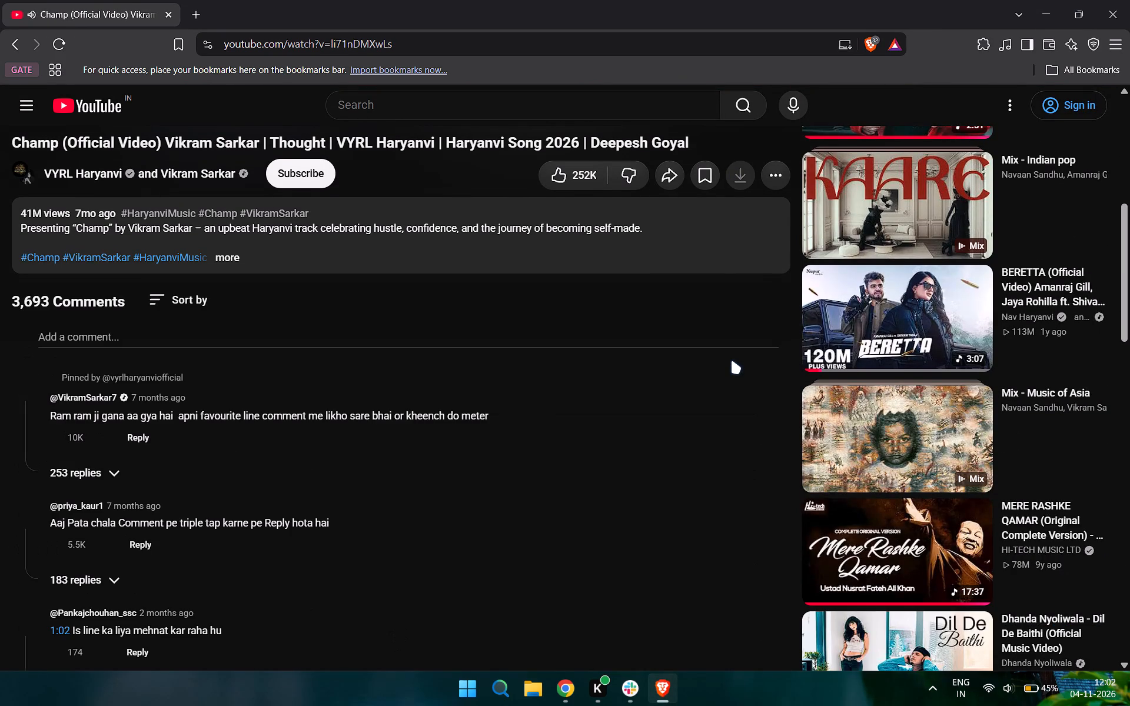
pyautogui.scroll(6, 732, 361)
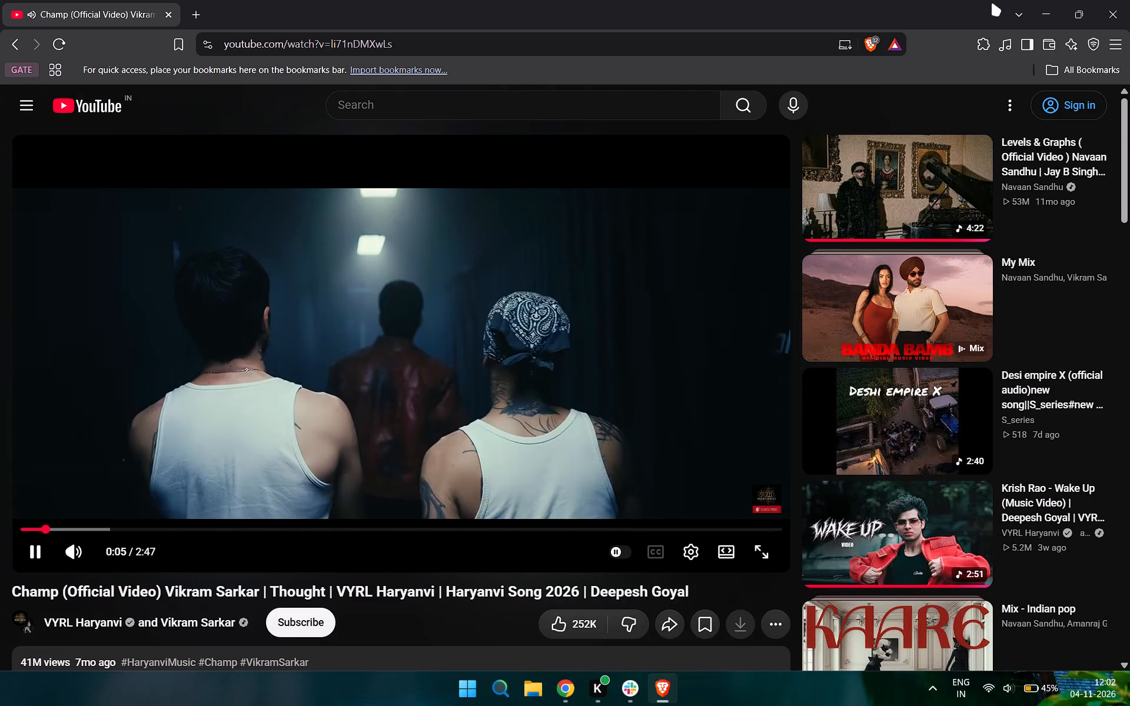
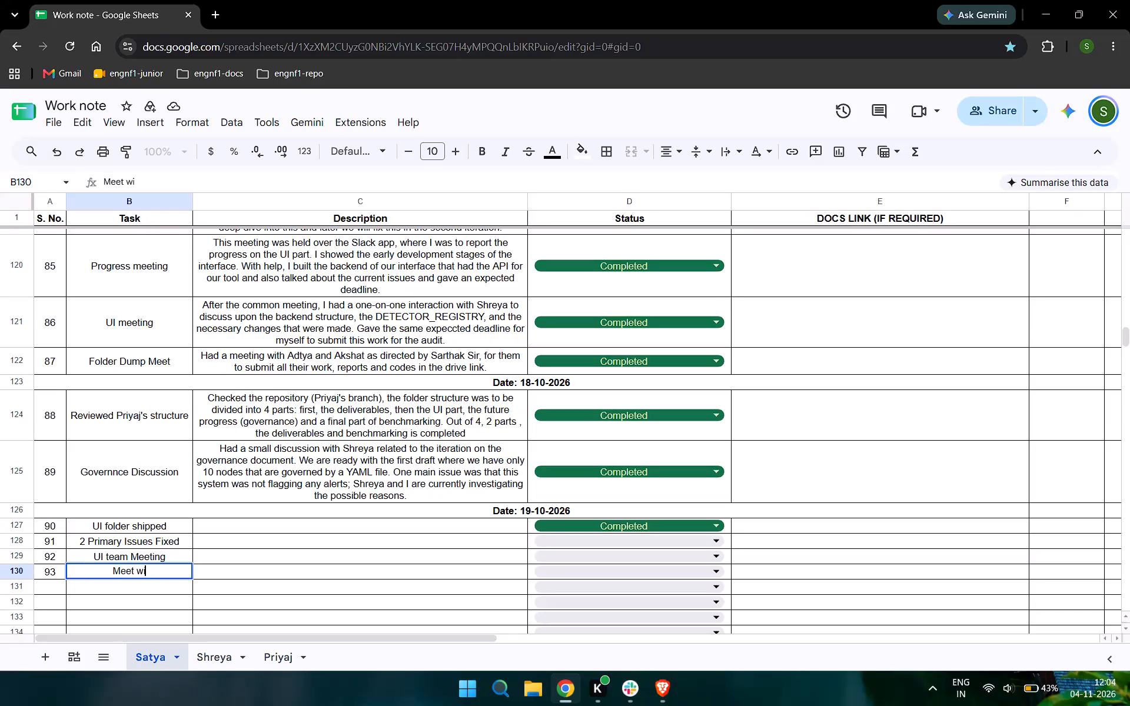
# Complete the task name for entry 93 as "Meet with Sarthak Sir".
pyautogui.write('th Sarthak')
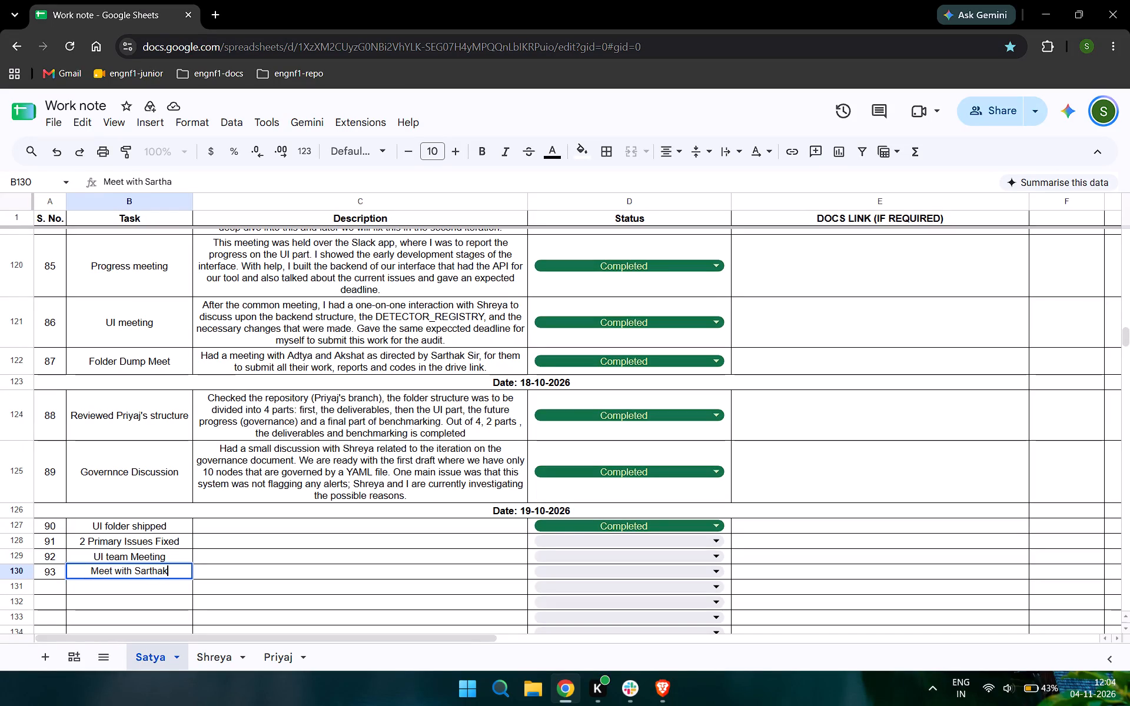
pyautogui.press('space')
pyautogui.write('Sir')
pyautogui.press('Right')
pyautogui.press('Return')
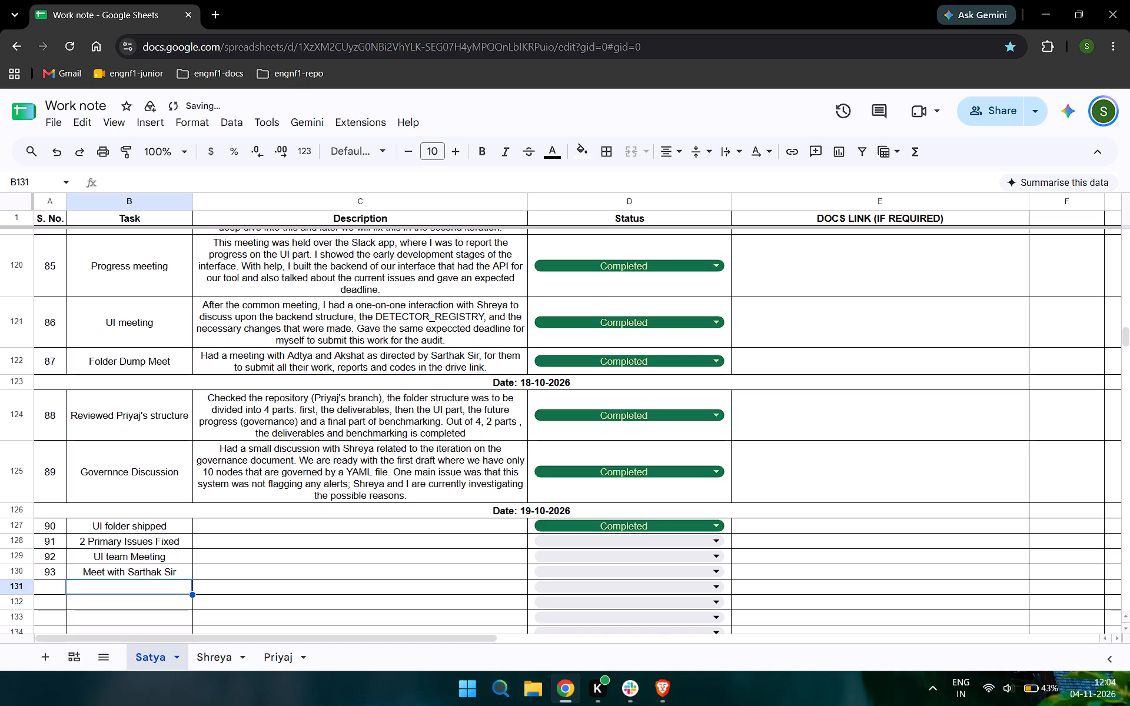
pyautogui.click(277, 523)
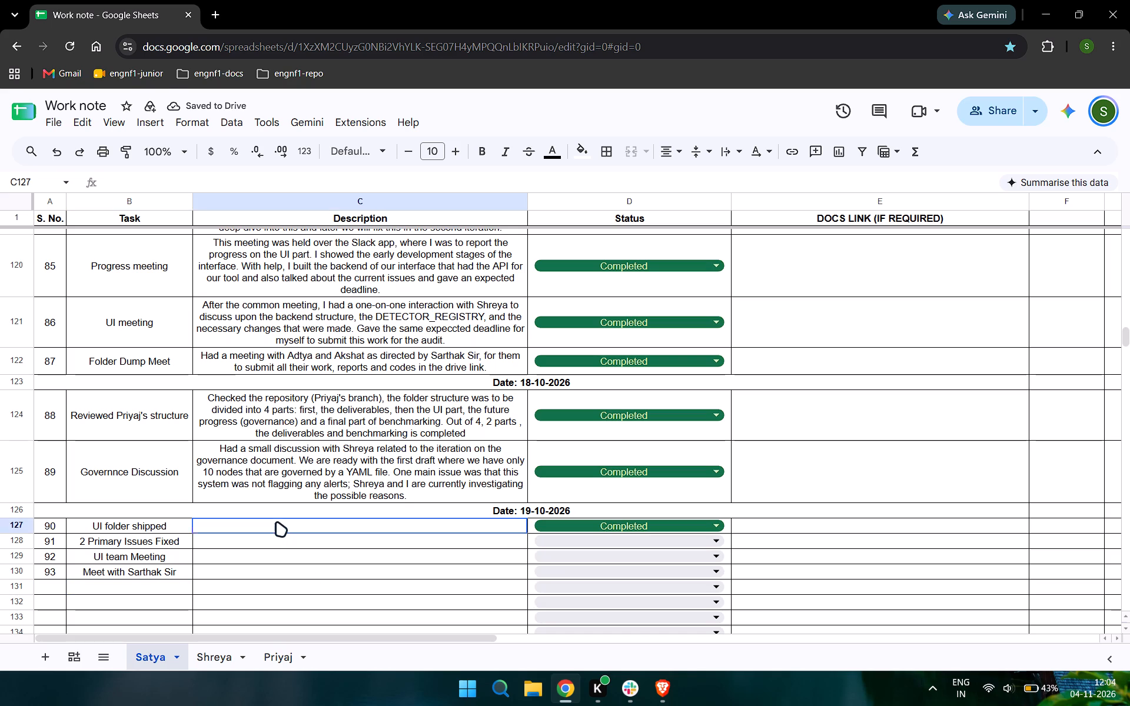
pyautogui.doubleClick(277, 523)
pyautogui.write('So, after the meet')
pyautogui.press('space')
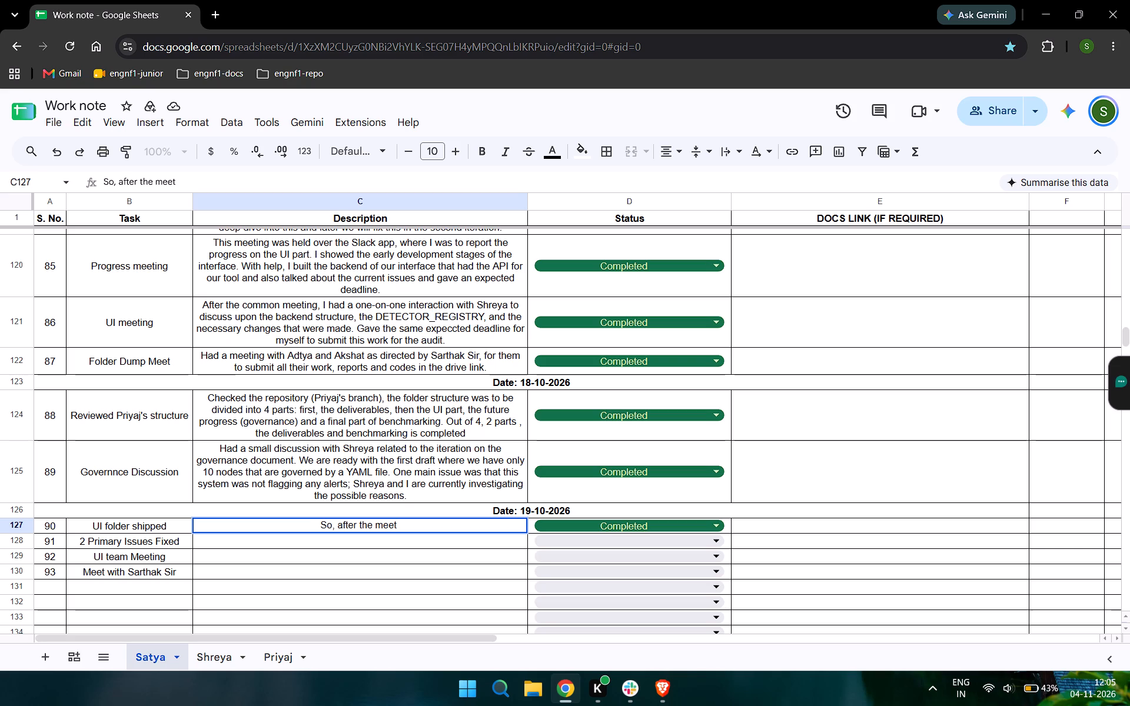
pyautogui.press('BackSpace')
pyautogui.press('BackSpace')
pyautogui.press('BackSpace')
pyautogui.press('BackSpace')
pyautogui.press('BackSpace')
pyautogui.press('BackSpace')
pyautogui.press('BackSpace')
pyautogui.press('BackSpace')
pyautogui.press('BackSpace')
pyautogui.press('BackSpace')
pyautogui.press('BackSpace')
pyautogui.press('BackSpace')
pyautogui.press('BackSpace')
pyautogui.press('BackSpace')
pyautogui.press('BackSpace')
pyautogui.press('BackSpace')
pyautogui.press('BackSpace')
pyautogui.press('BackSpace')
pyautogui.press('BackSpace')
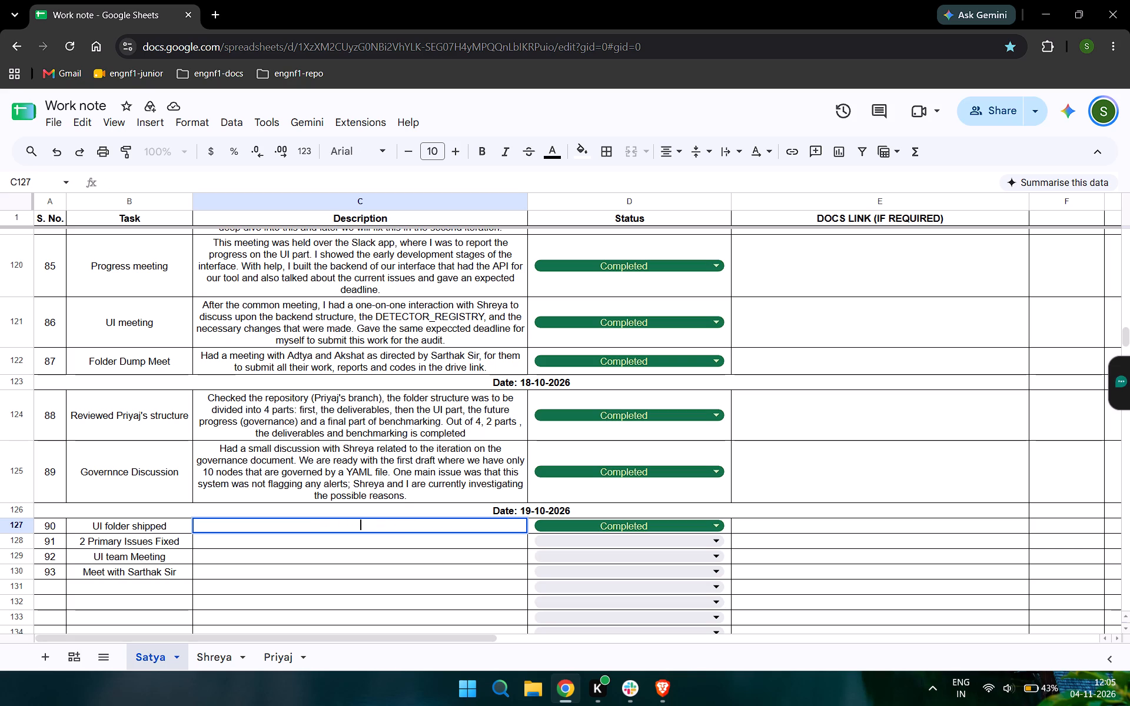
# Begin the description of task 90, UI folder shipped, with "After the meet on 17th".
pyautogui.write('After the')
pyautogui.press('space')
pyautogui.write('meet on')
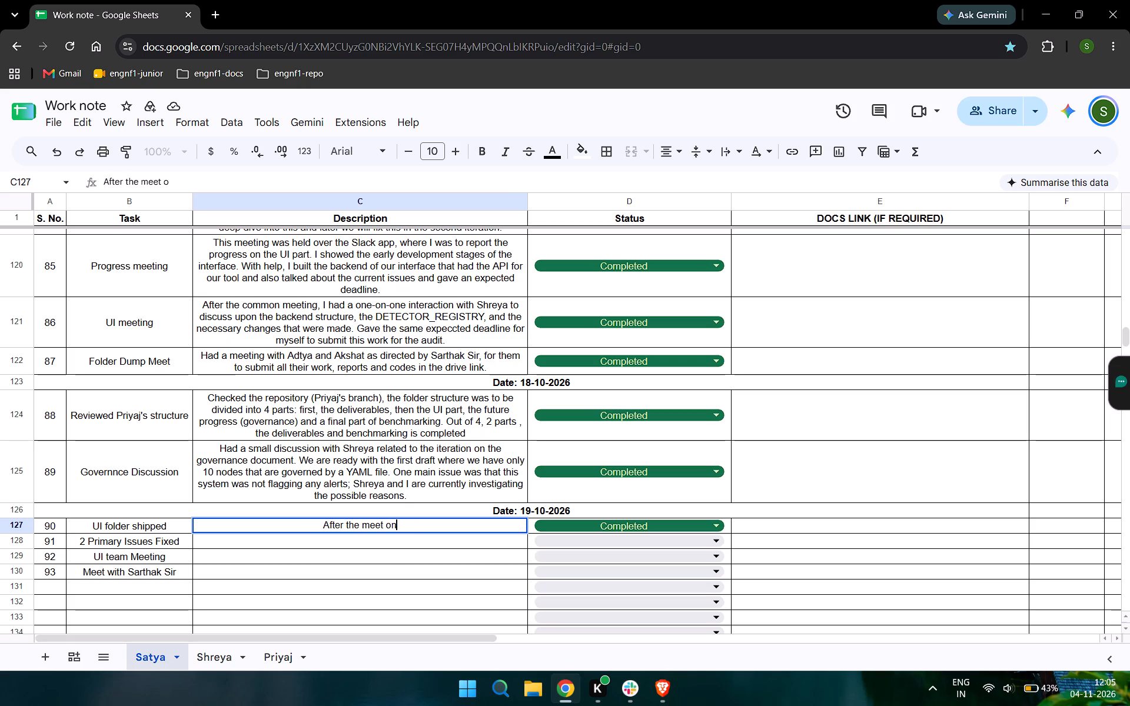
pyautogui.press('space')
pyautogui.write('17th')
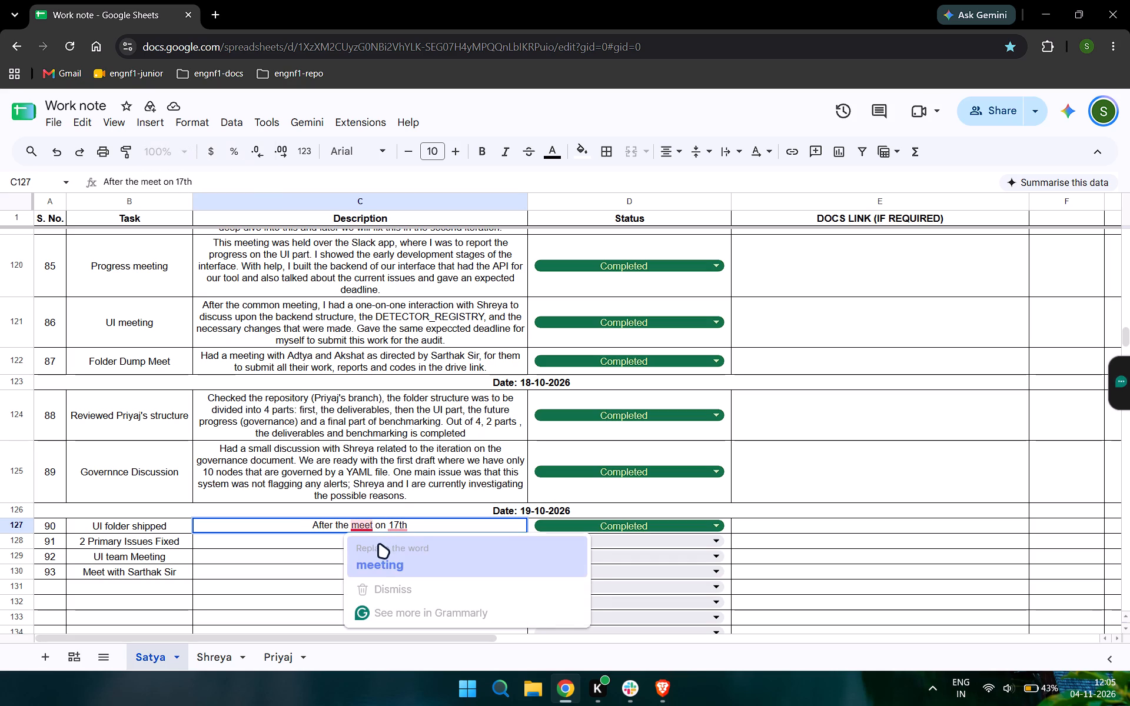
# Accept the grammar suggestions in task 90's description, replacing "meet" with "meeting" and adding "the" before "17th".
pyautogui.click(379, 545)
pyautogui.write('meeting')
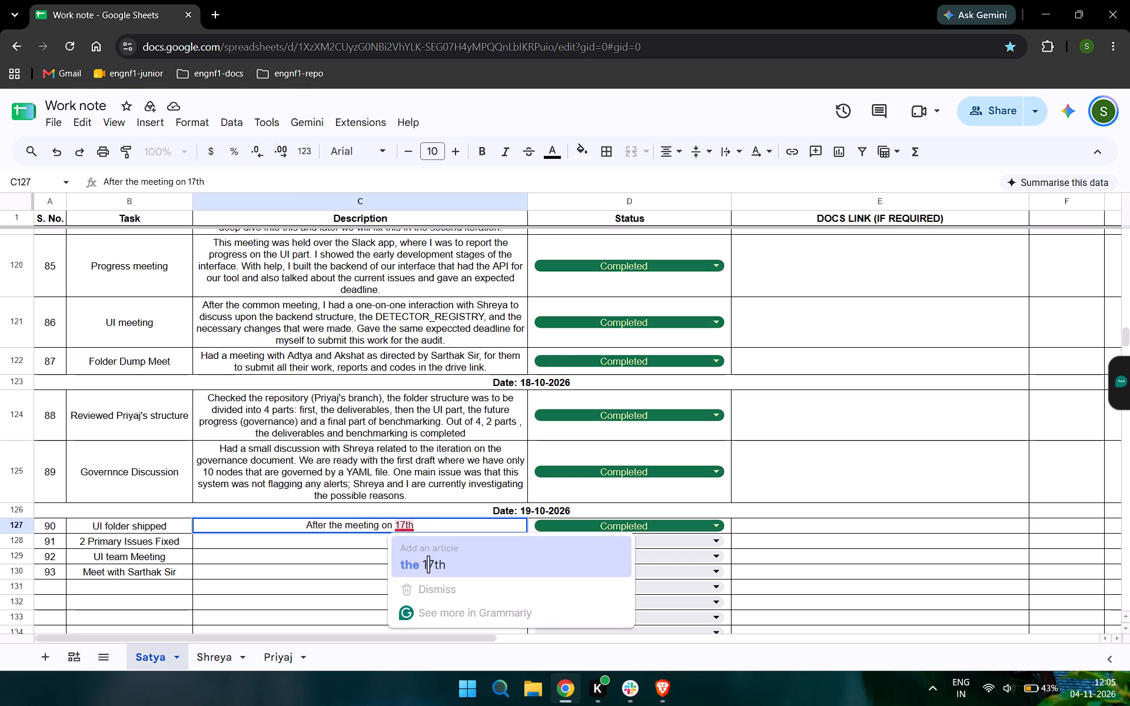
pyautogui.click(428, 564)
pyautogui.write('the')
pyautogui.press('space')
pyautogui.click(438, 524)
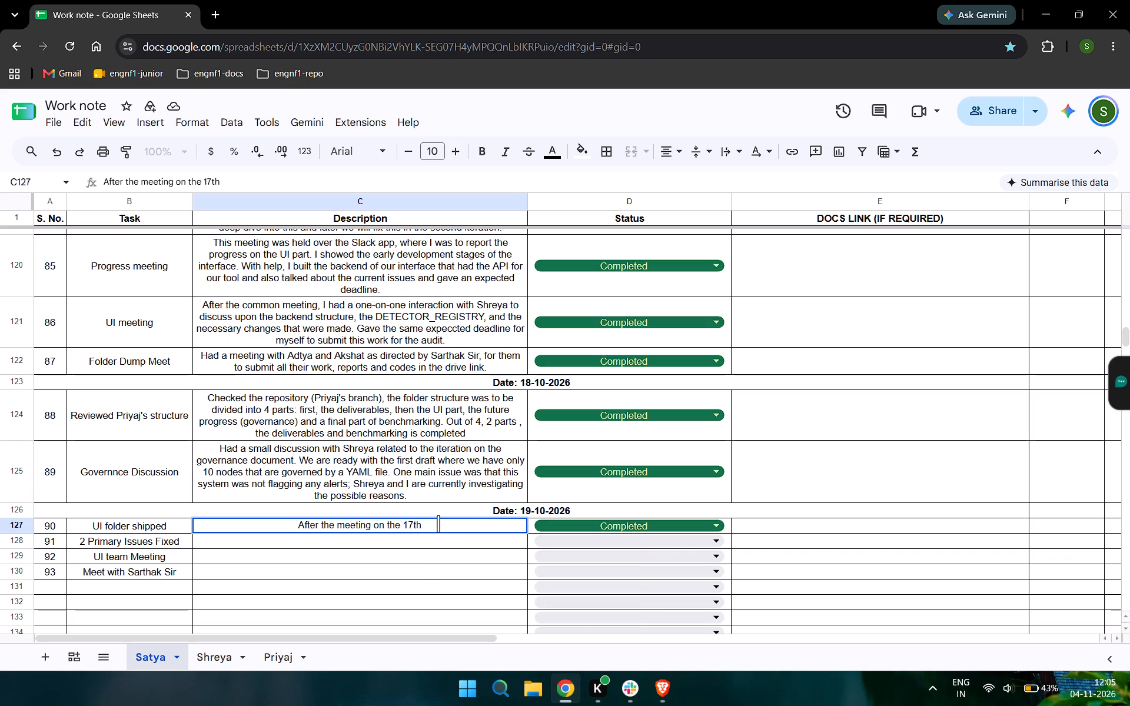
# Continue task 90's description after "17th" with ", the first".
pyautogui.write(',')
pyautogui.press('space')
pyautogui.write('we')
pyautogui.press('space')
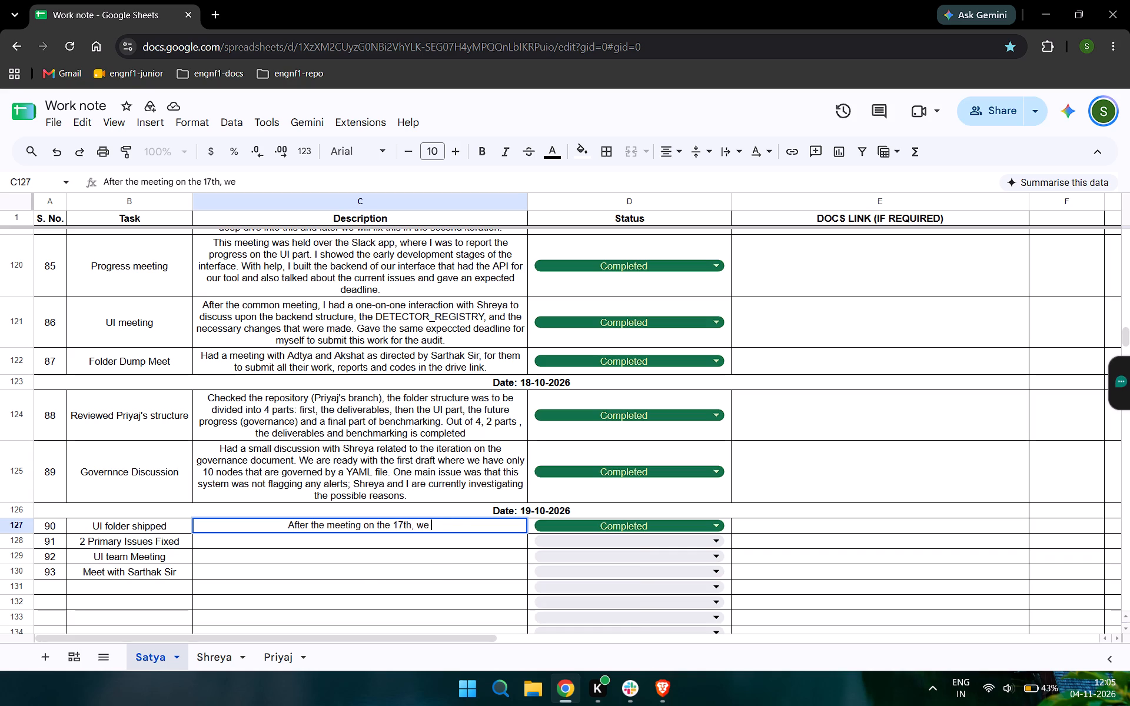
pyautogui.press('BackSpace')
pyautogui.press('BackSpace')
pyautogui.press('BackSpace')
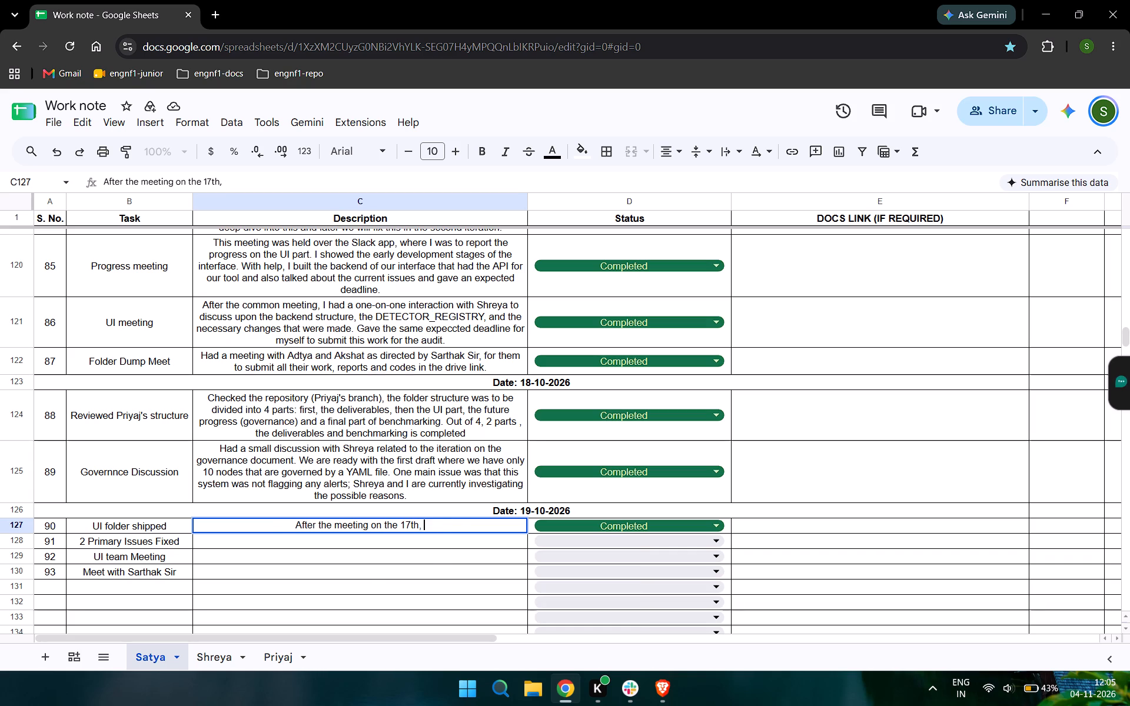
pyautogui.write('Sh')
pyautogui.press('BackSpace')
pyautogui.press('BackSpace')
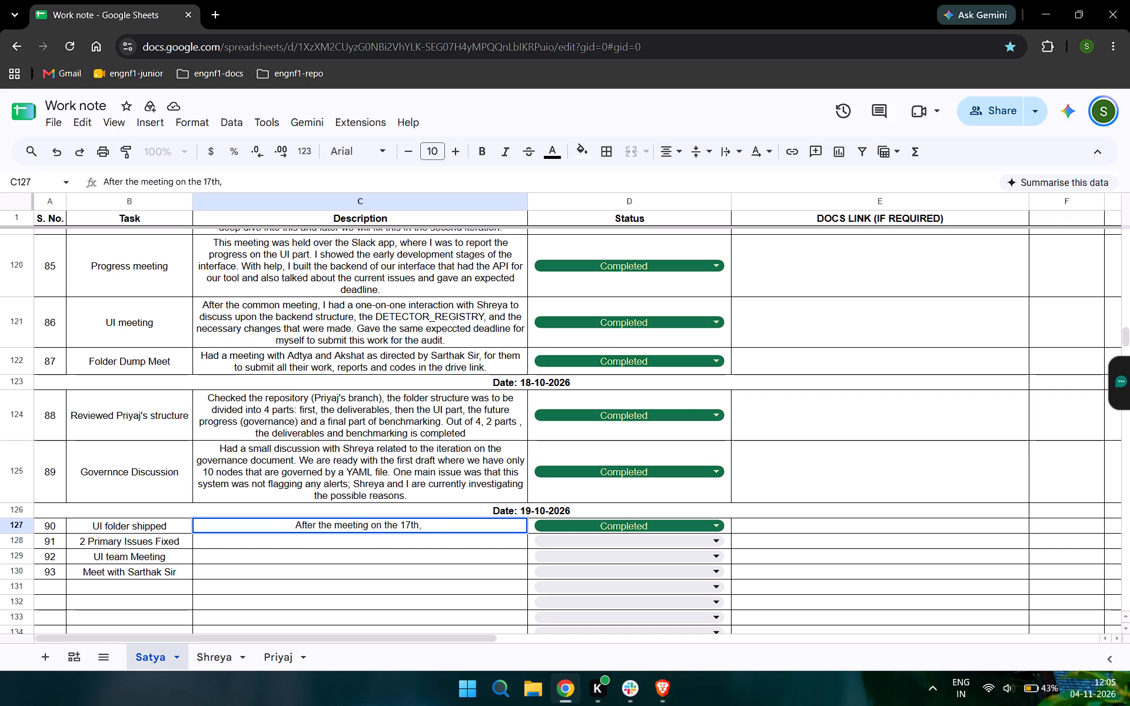
pyautogui.hotkey('shift', 'i')
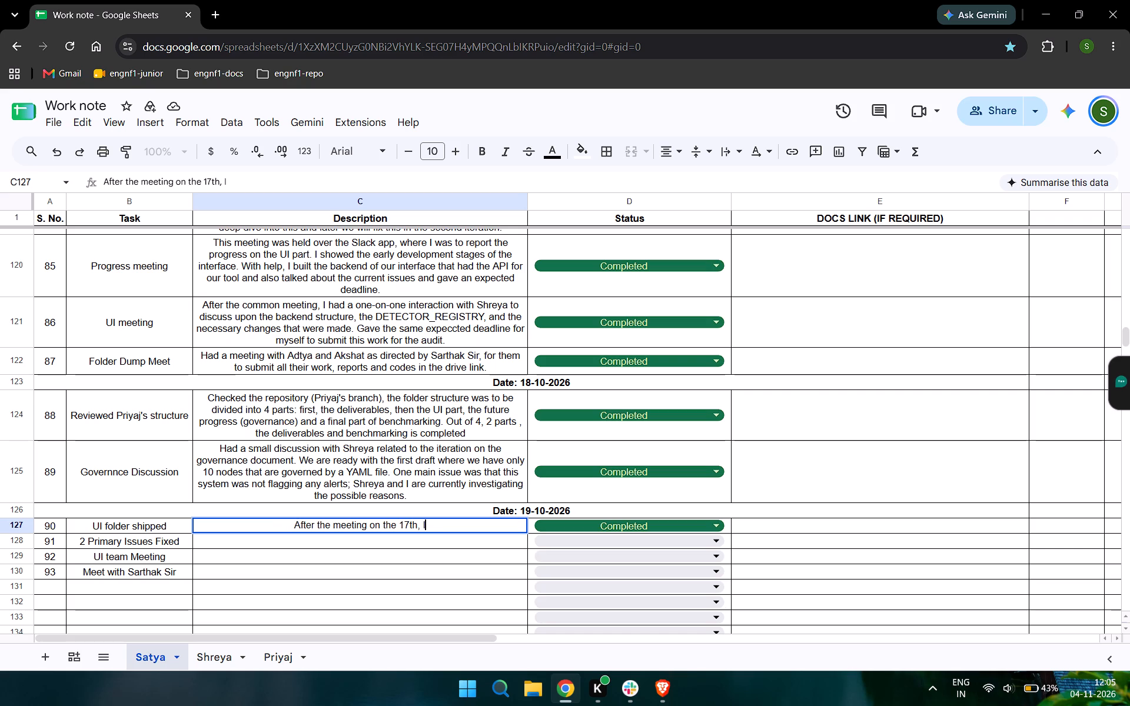
pyautogui.press('BackSpace')
pyautogui.write('the first')
pyautogui.press('space')
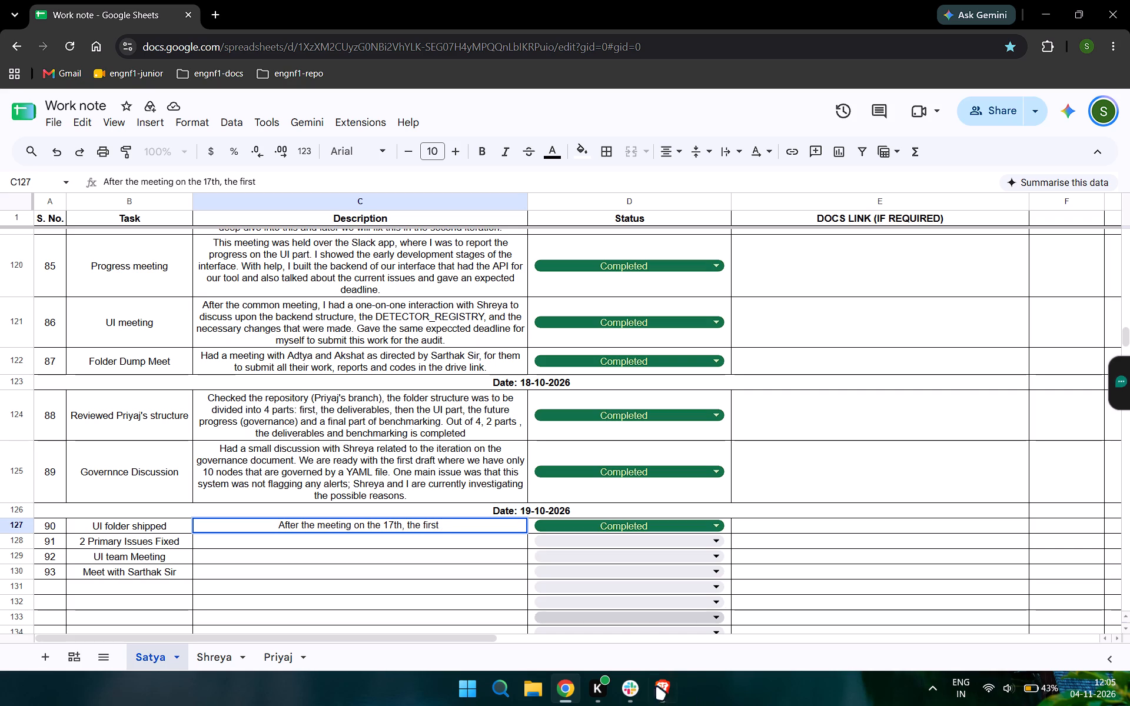
# Switch to YouTube in Brave, start the "Mix - Music of Asia" playlist, and return to the spreadsheet.
pyautogui.click(653, 685)
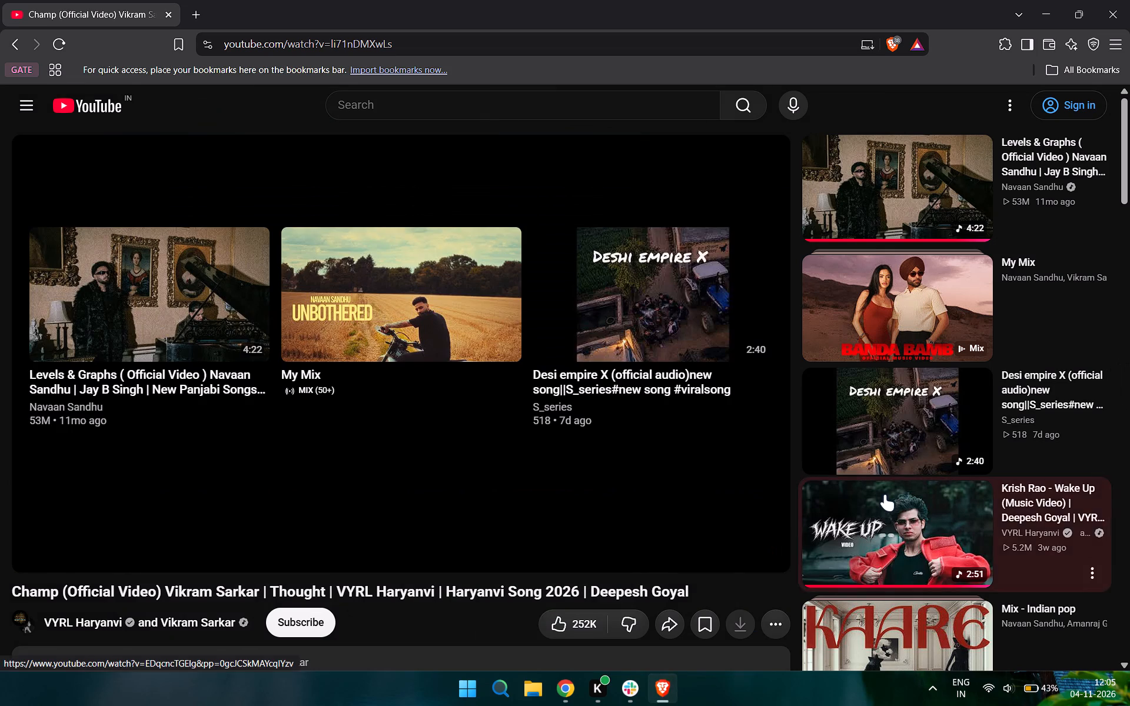
pyautogui.scroll(-3, 885, 495)
pyautogui.click(875, 575)
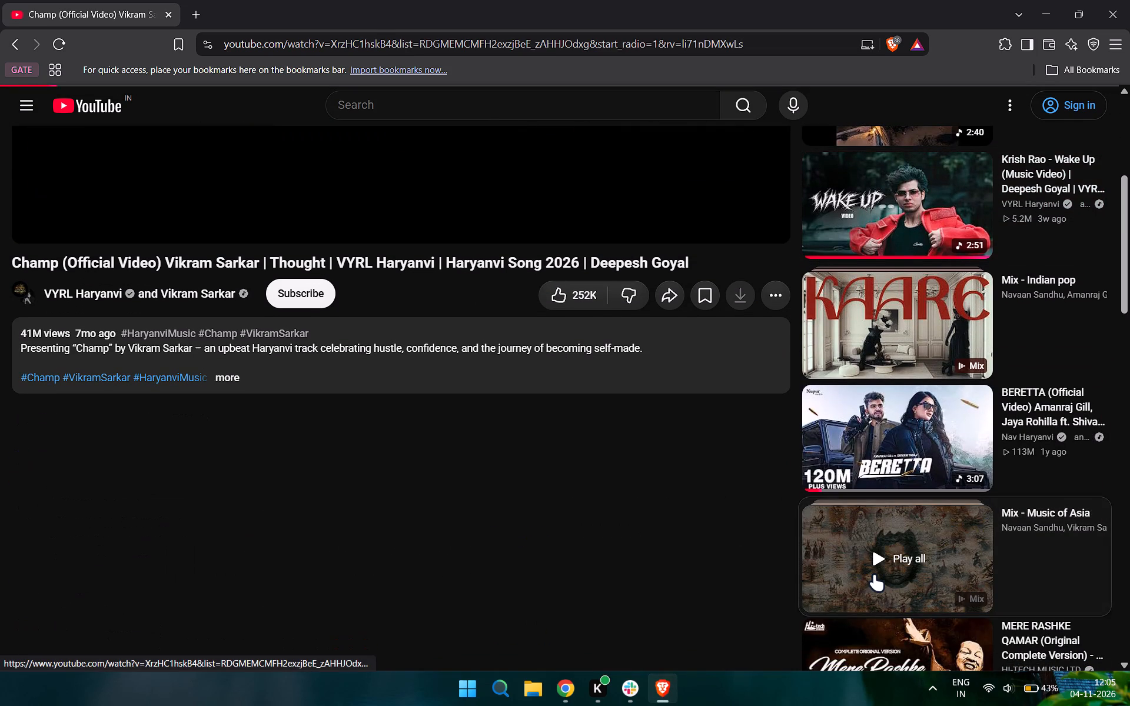
pyautogui.click(1055, 0)
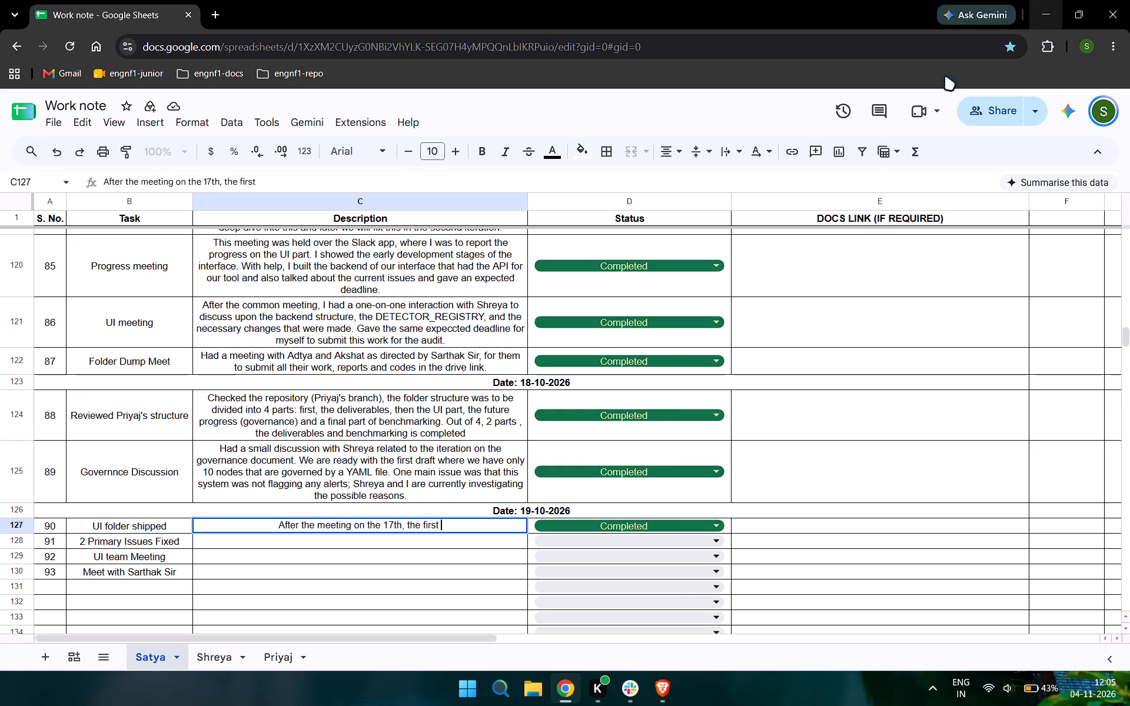
# Continue task 90's description with "iteration of the UI part has been sent to".
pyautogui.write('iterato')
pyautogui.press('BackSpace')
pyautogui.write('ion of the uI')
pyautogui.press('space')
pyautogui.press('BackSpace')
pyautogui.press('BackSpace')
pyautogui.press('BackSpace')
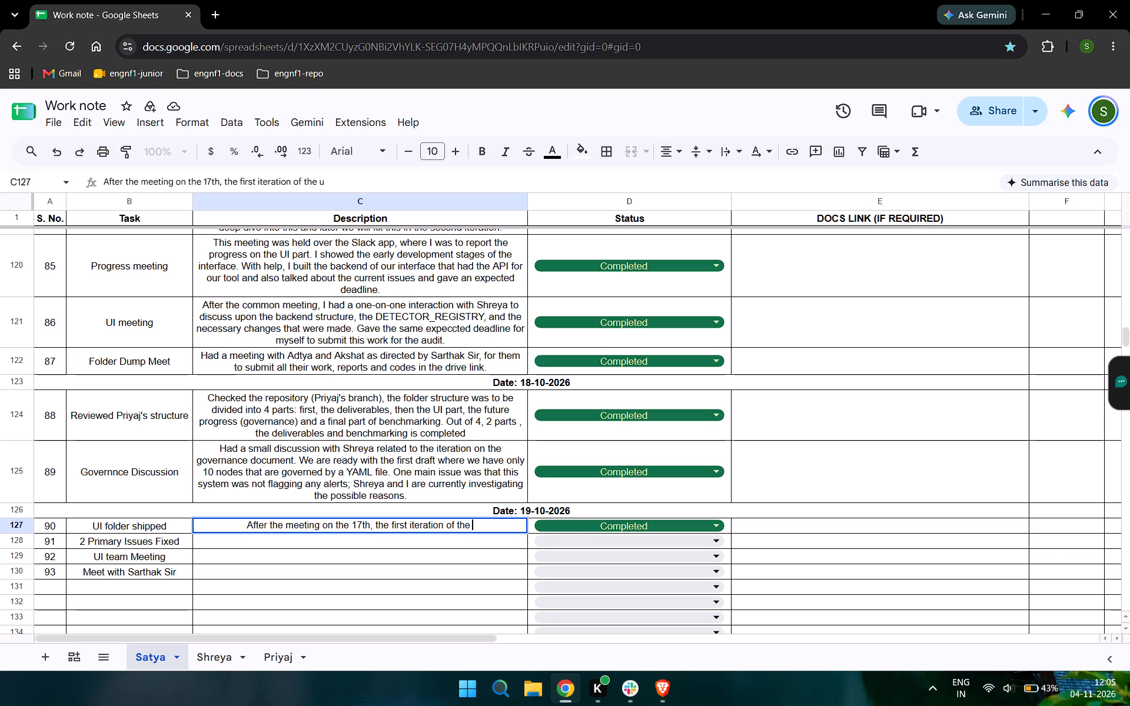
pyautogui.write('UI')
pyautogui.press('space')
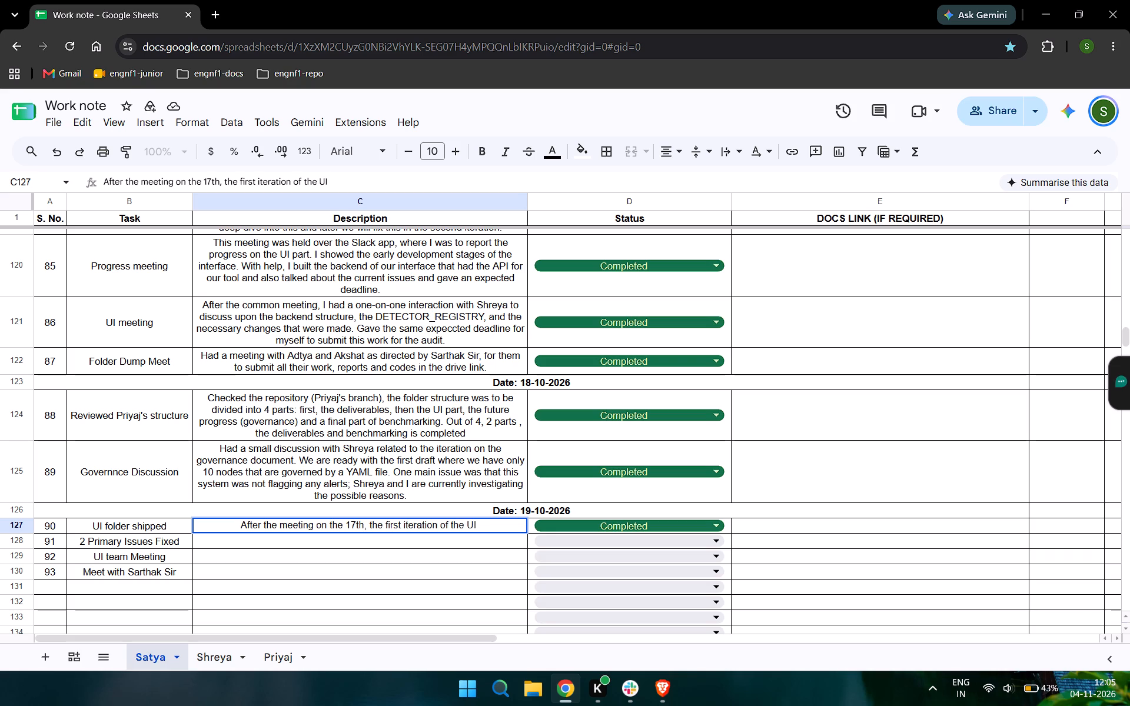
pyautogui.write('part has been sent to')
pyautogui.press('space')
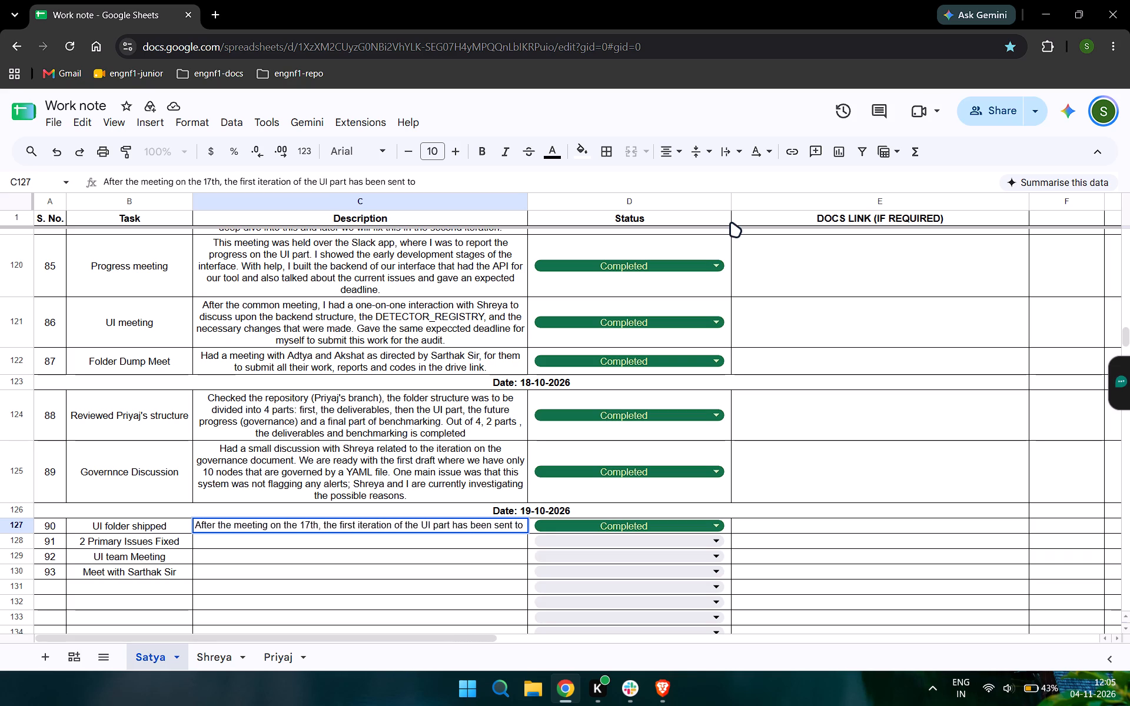
# Add to task 90's description: "Sarthak Sir and Shreya, the two primary issues that were identified by Shreya were".
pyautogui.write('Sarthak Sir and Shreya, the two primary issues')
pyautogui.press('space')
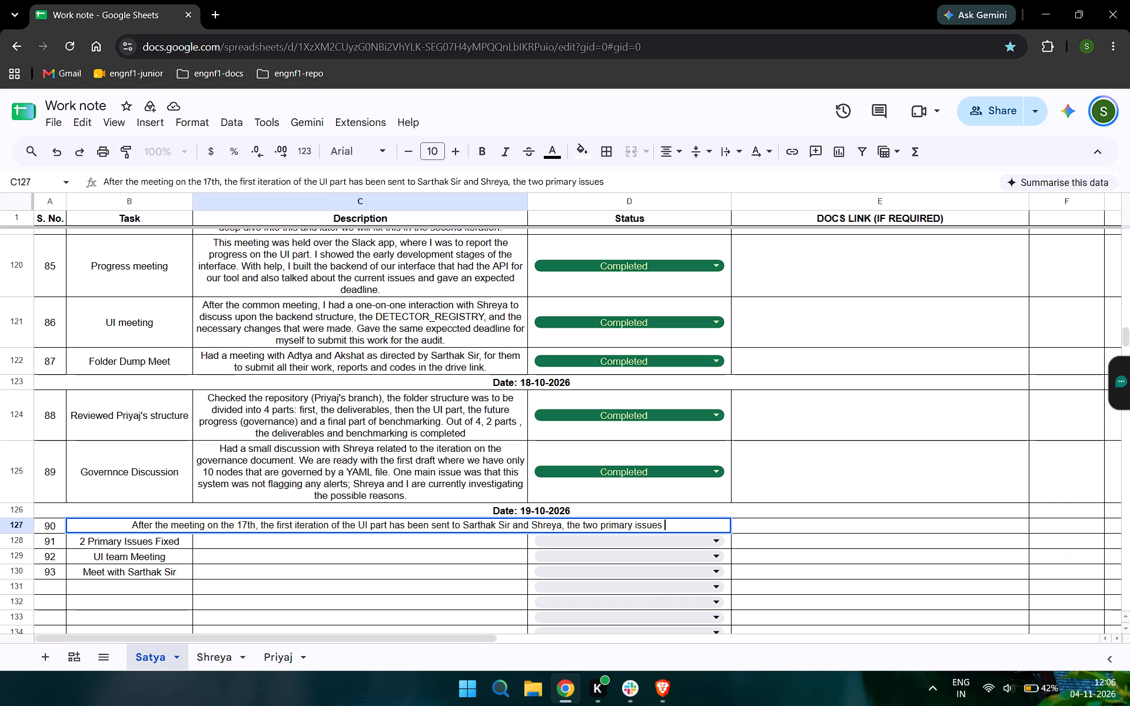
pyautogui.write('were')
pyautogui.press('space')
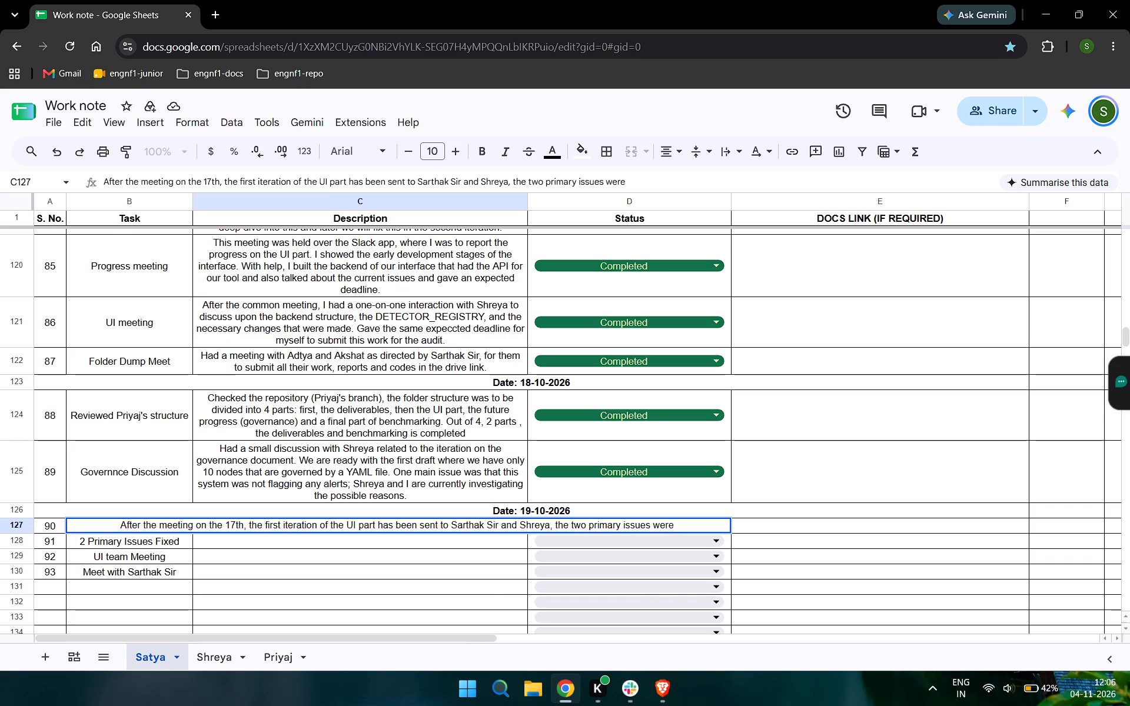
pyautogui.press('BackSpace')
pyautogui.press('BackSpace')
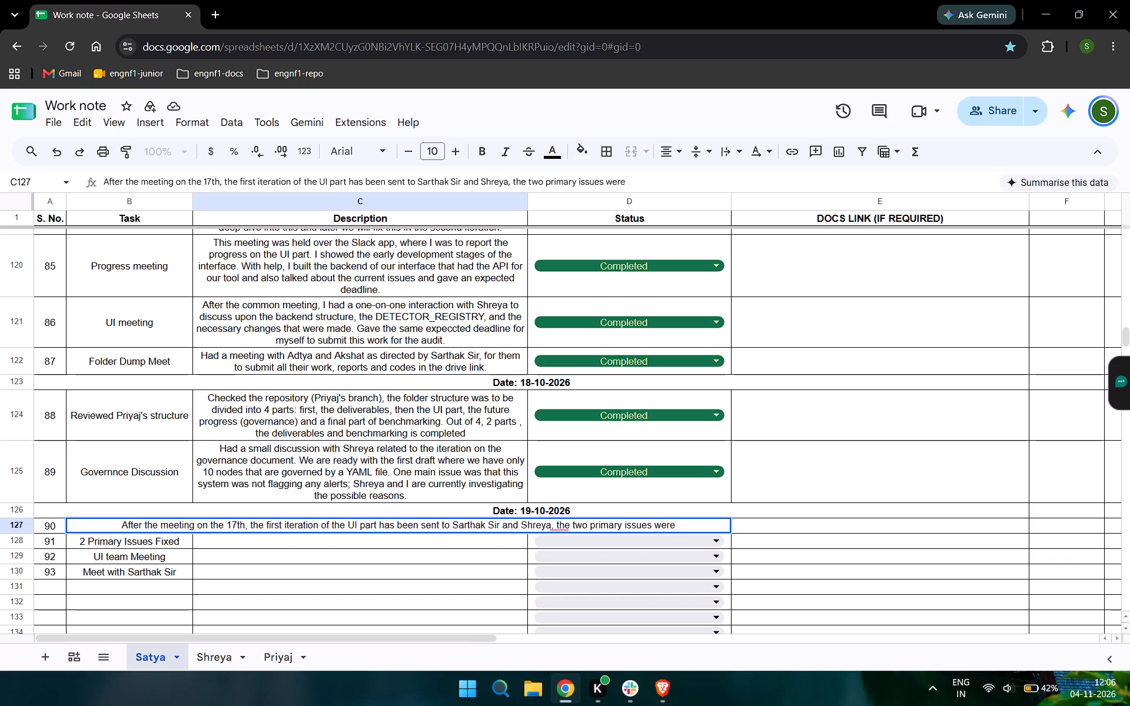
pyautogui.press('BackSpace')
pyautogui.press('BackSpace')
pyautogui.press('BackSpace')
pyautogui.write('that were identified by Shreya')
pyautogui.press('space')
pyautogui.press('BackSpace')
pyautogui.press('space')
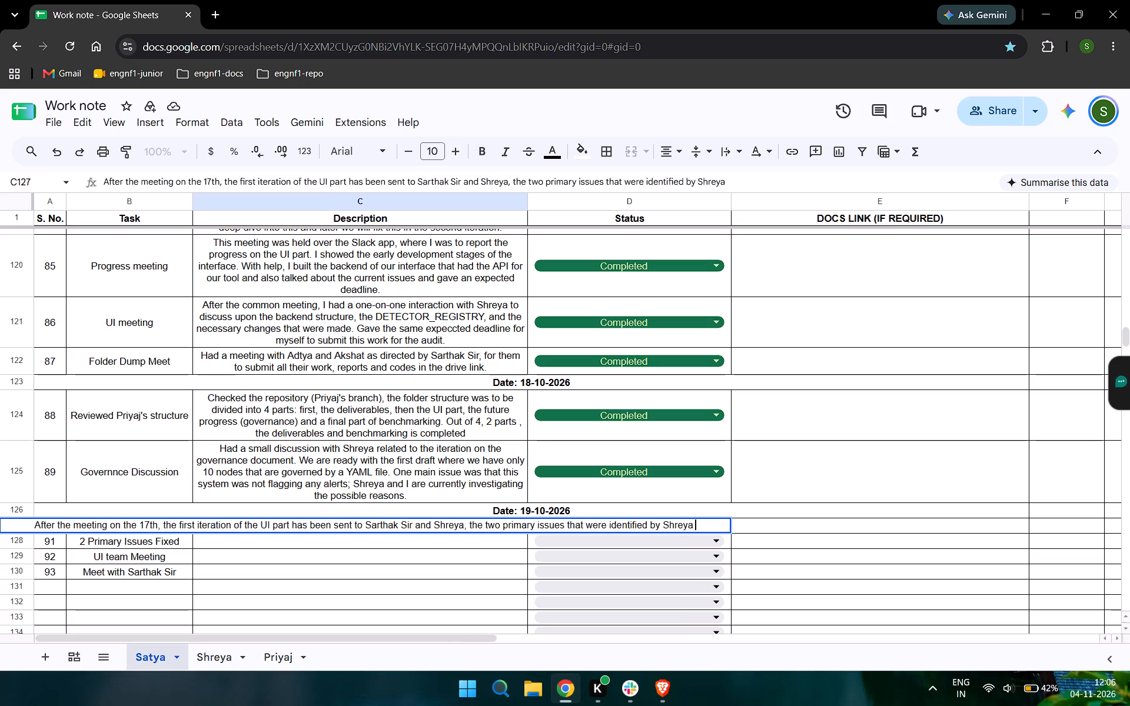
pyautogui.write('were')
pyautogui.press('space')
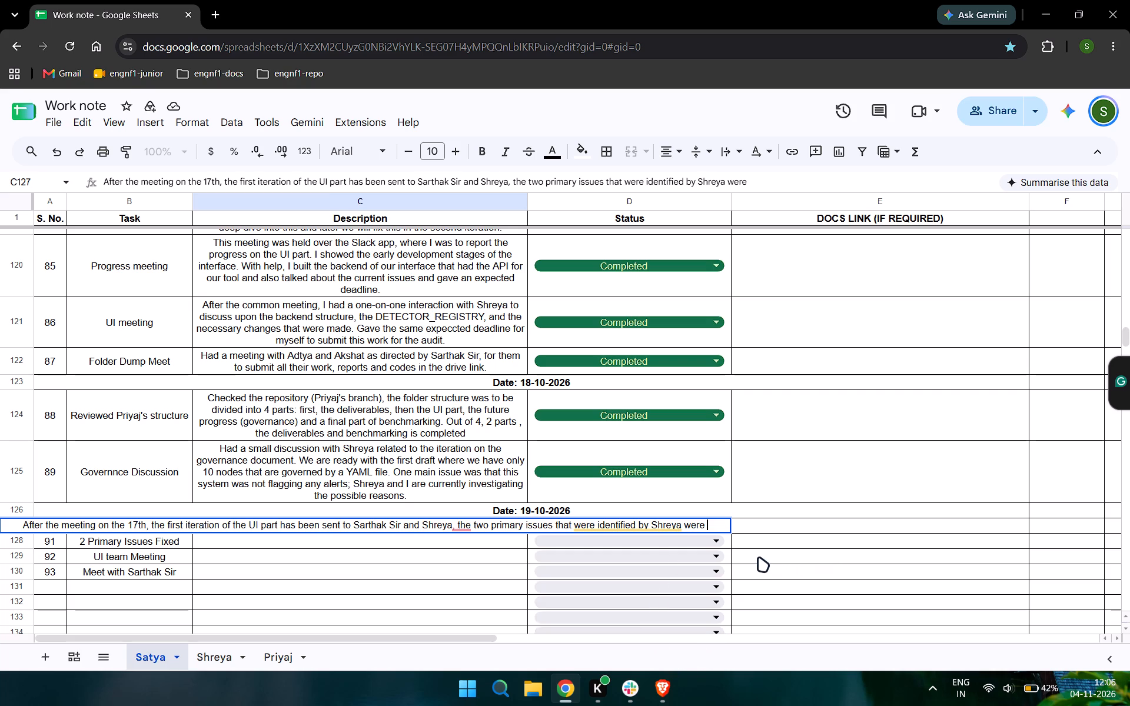
# Add the first issue to task 90's description: 'the flickering of the "START PIPELINE" button while being executed'.
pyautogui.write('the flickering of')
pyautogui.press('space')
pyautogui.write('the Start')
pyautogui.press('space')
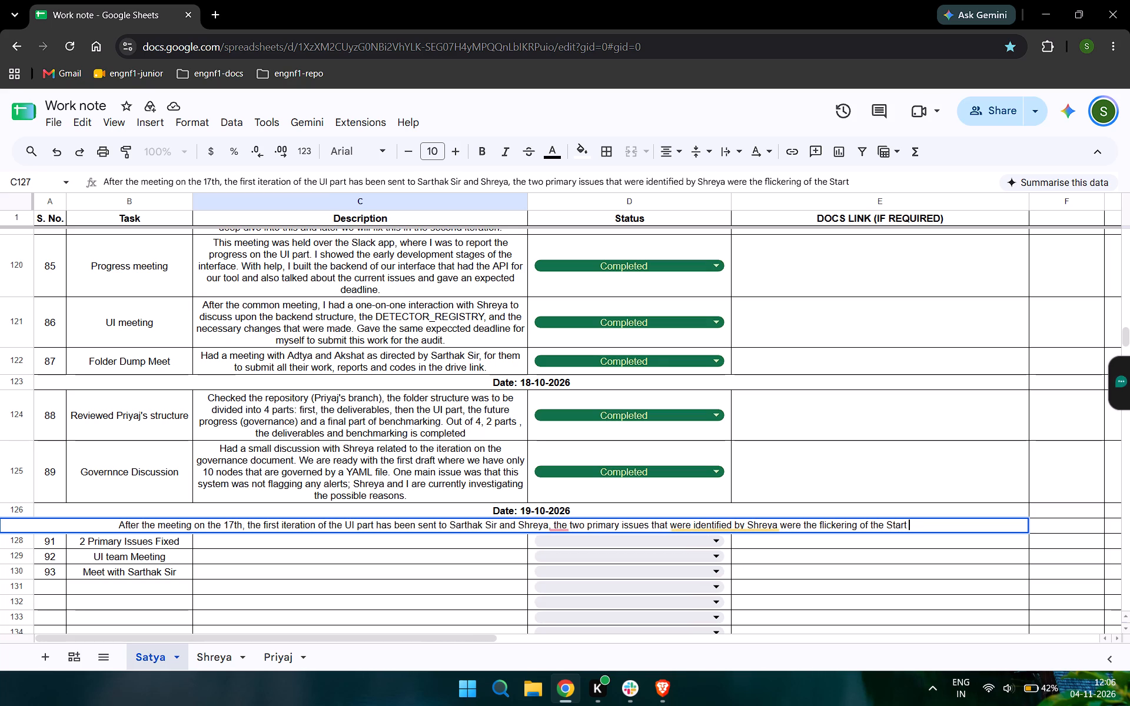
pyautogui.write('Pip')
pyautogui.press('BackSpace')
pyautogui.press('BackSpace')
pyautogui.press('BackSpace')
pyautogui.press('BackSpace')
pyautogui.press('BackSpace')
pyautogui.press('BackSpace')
pyautogui.press('BackSpace')
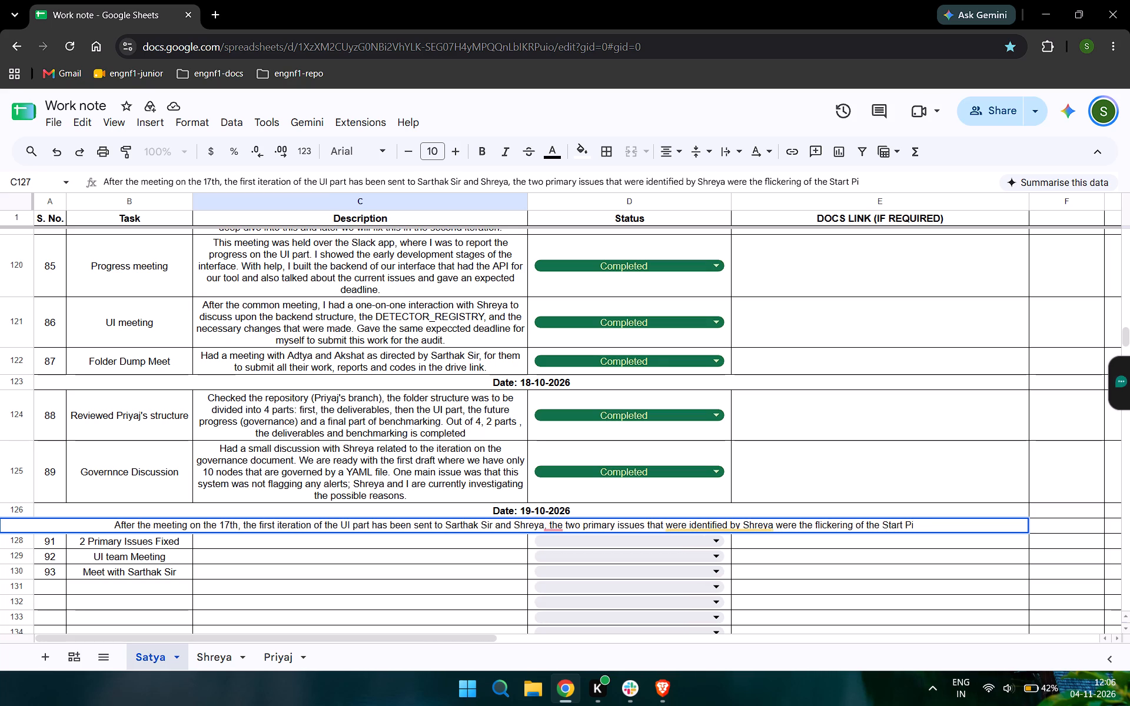
pyautogui.press('BackSpace')
pyautogui.press('BackSpace')
pyautogui.write('""')
pyautogui.press('Left')
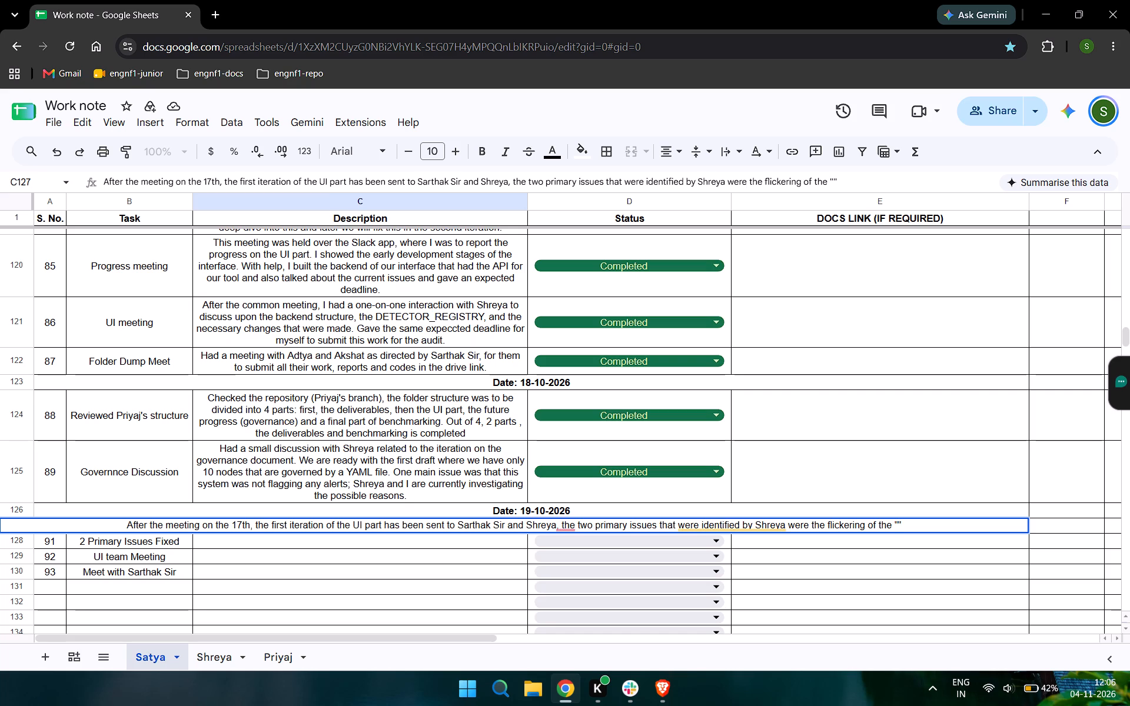
pyautogui.write('START PIPELINE')
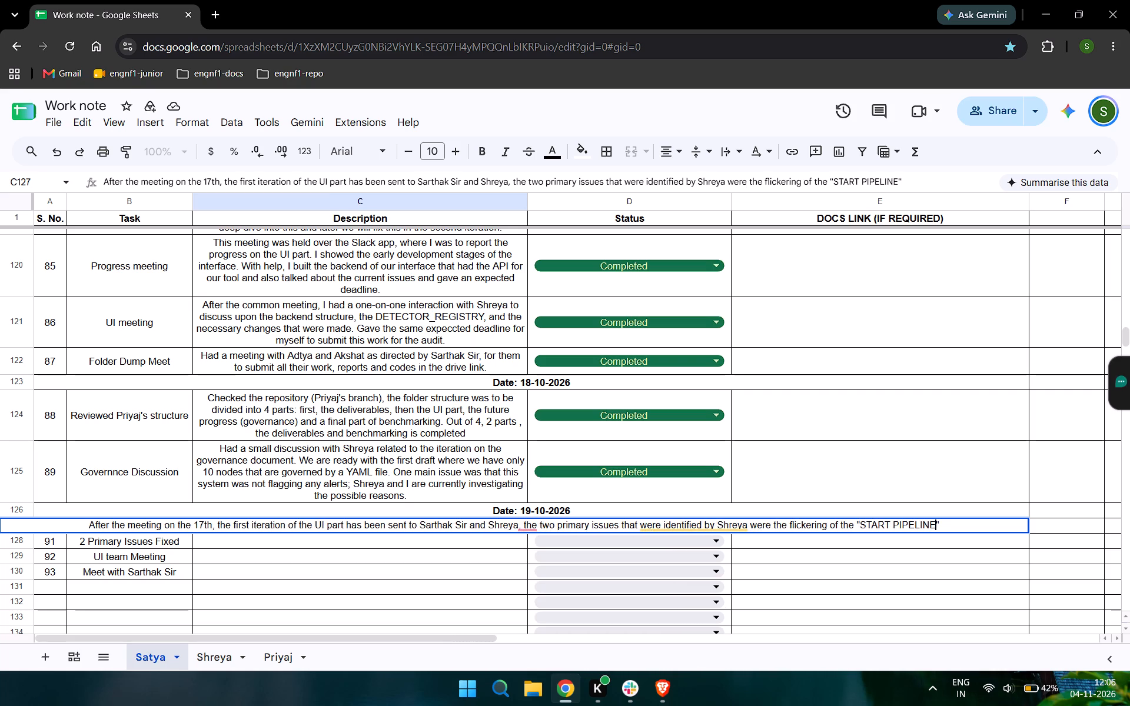
pyautogui.press('space')
pyautogui.write('button while')
pyautogui.press('space')
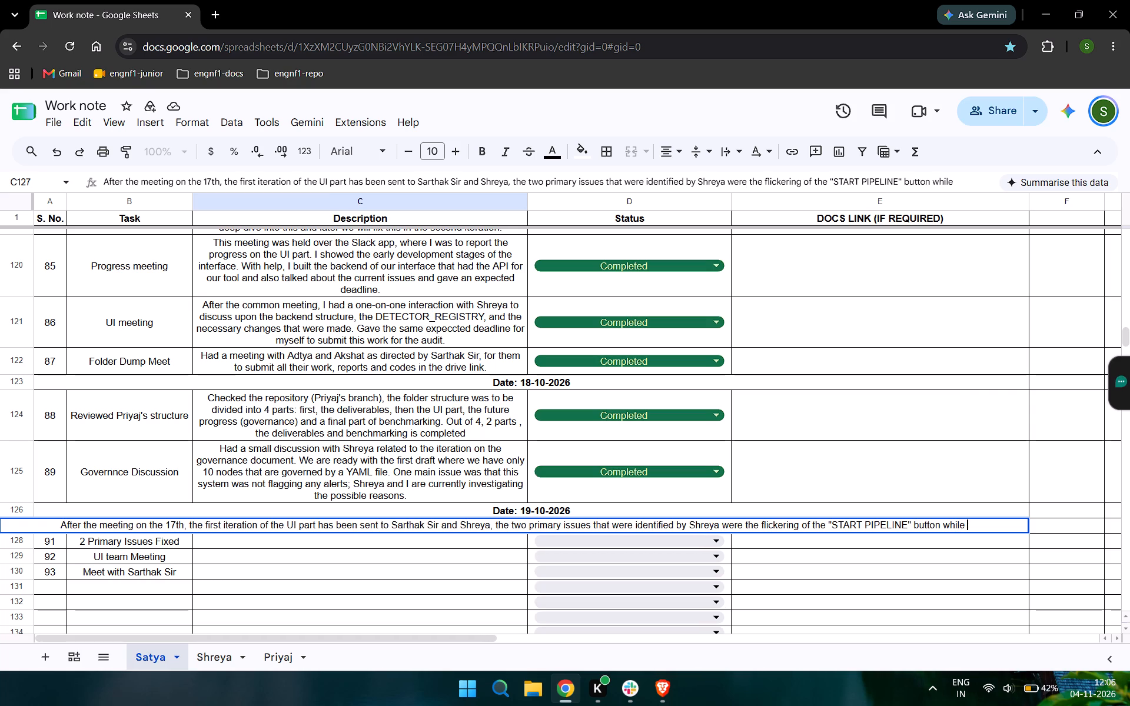
pyautogui.write('being executed')
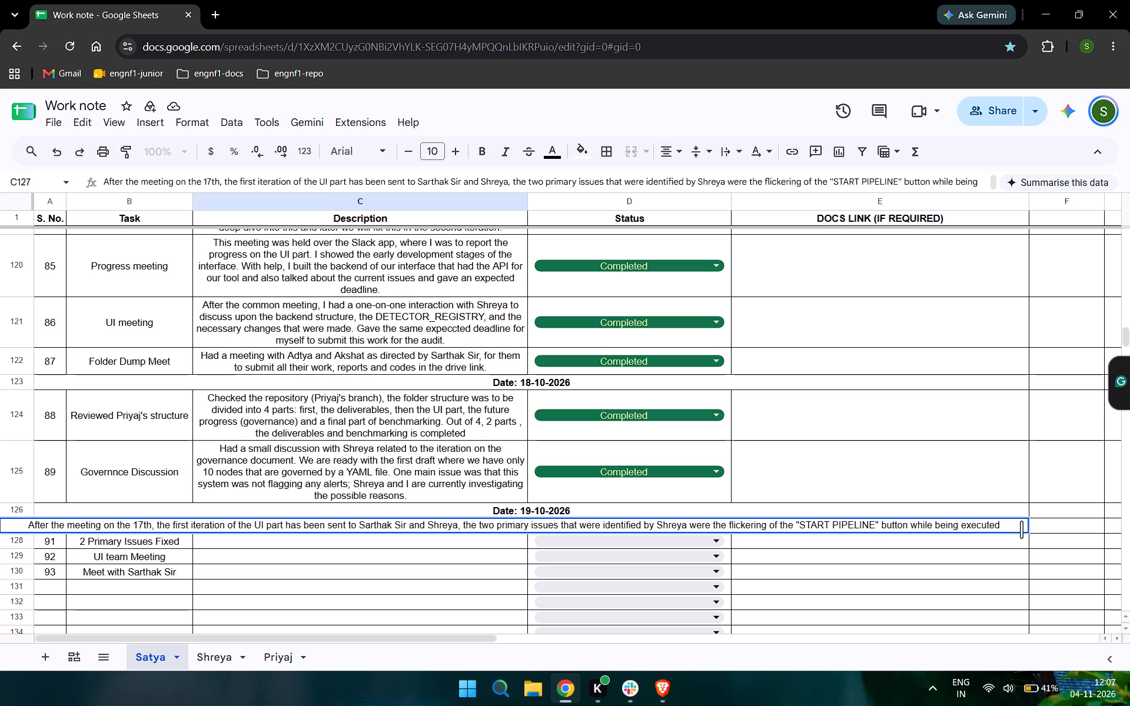
# Continue task 90's description with "and the missing Benchmark results. These were fixed by me before shipping the folder".
pyautogui.press('space')
pyautogui.write('and the missing')
pyautogui.press('space')
pyautogui.write('Bench')
pyautogui.write('mark results')
pyautogui.write('. These were fic')
pyautogui.press('BackSpace')
pyautogui.write('xed by me before')
pyautogui.press('space')
pyautogui.write('shipping the folder')
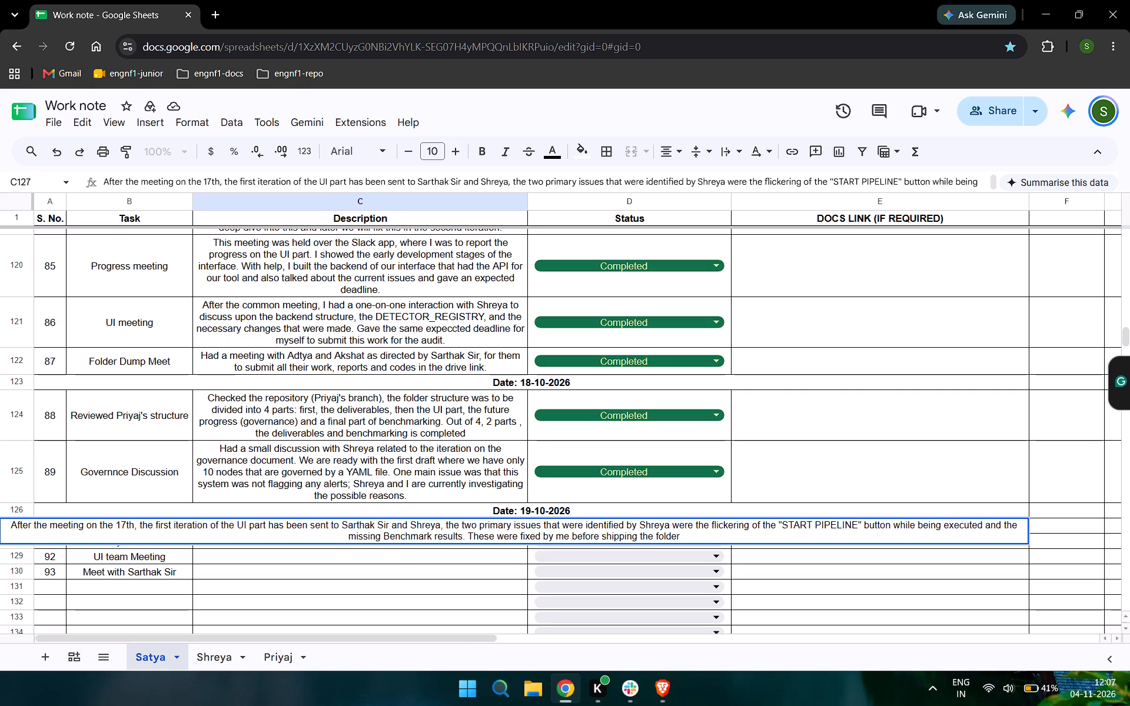
# Finish task 90's description with ". Now shreya is testing this folder and the results will be discussed at the night.".
pyautogui.write('. Now shreya')
pyautogui.press('space')
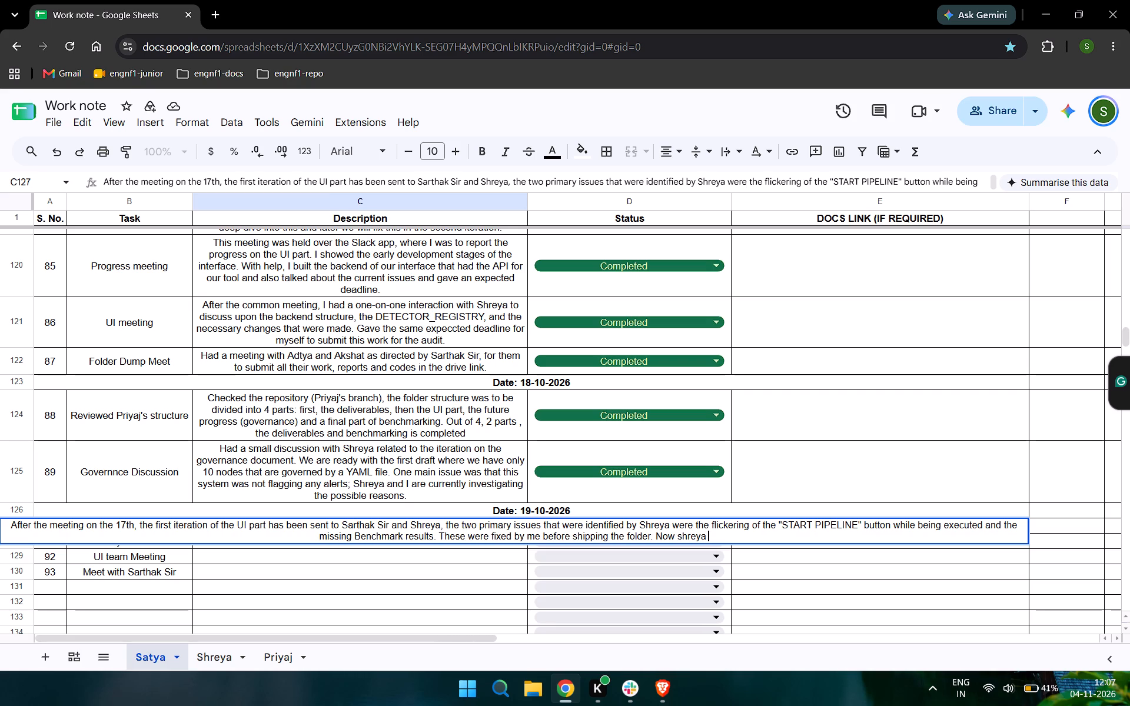
pyautogui.write('is testing th')
pyautogui.write('is folder and')
pyautogui.press('space')
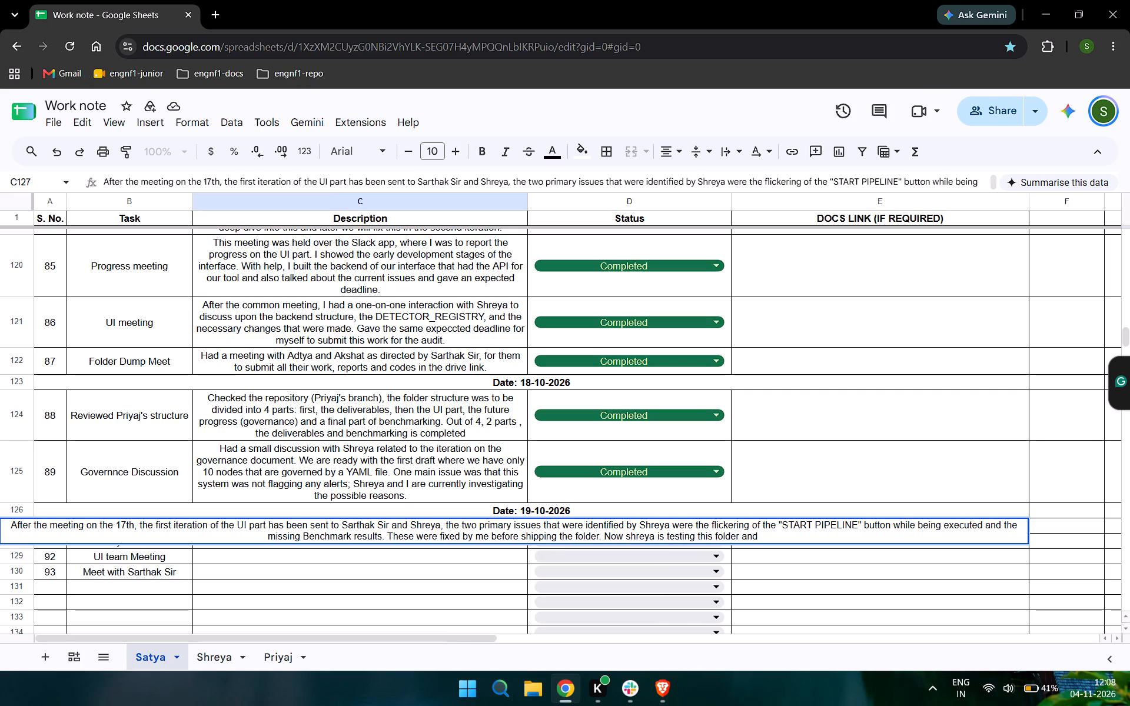
pyautogui.write('the results will be discussid')
pyautogui.press('BackSpace')
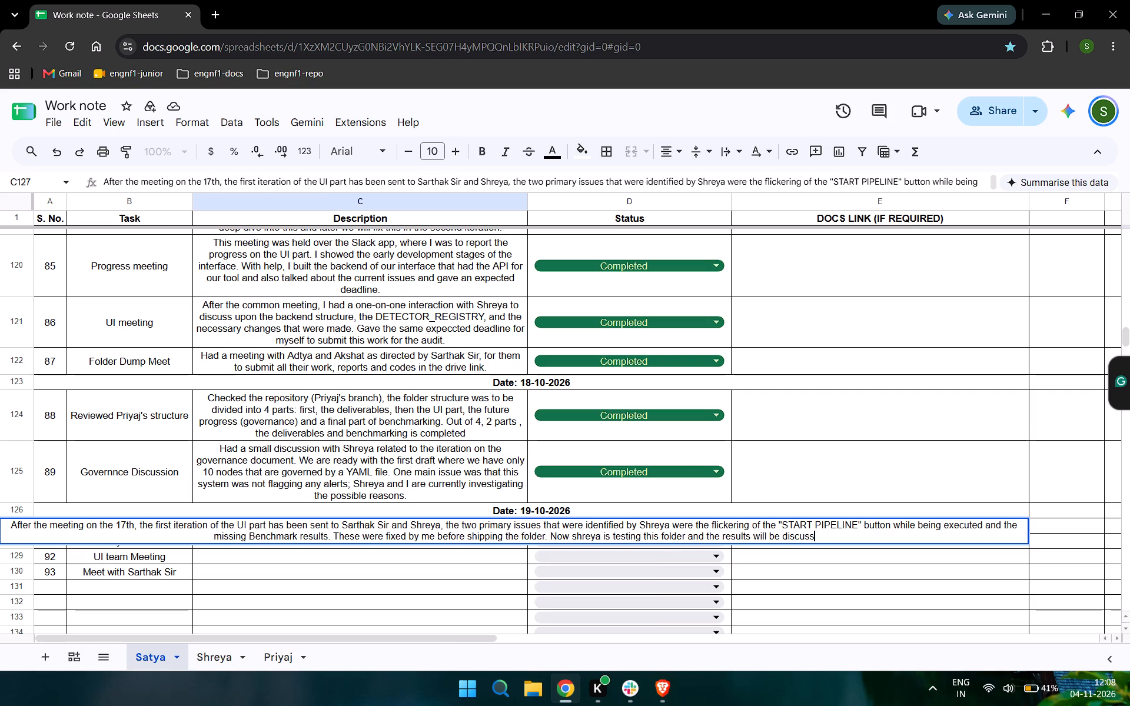
pyautogui.press('BackSpace')
pyautogui.write('ed o')
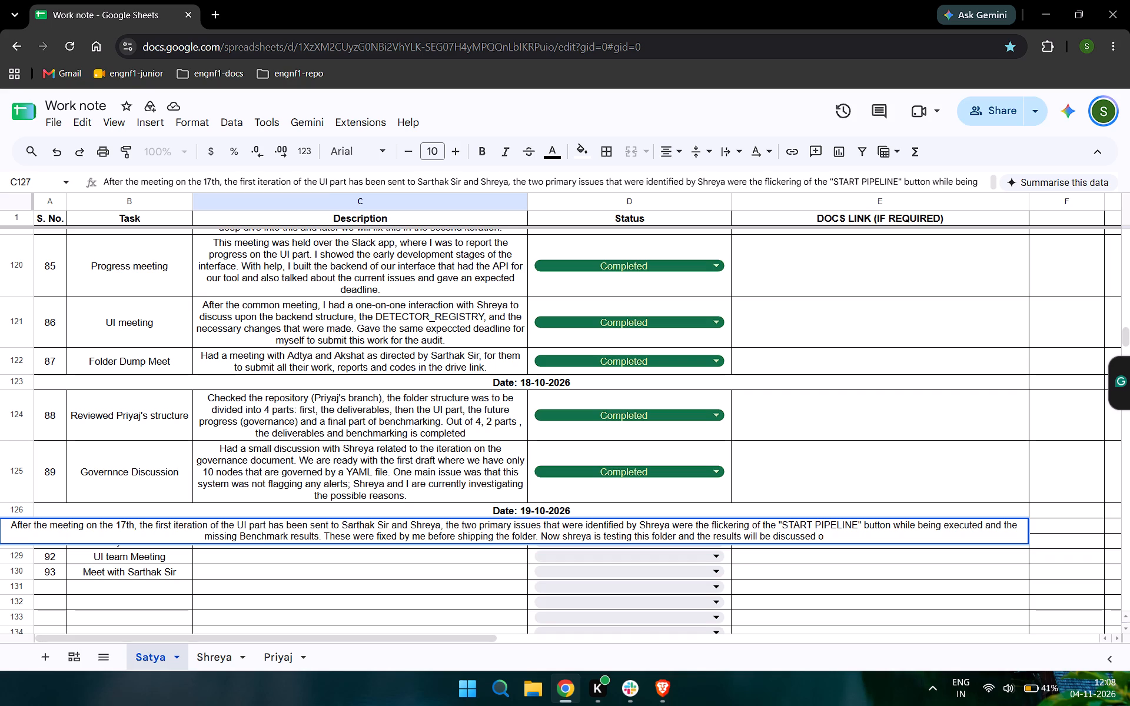
pyautogui.press('BackSpace')
pyautogui.write('at the night')
pyautogui.press('.')
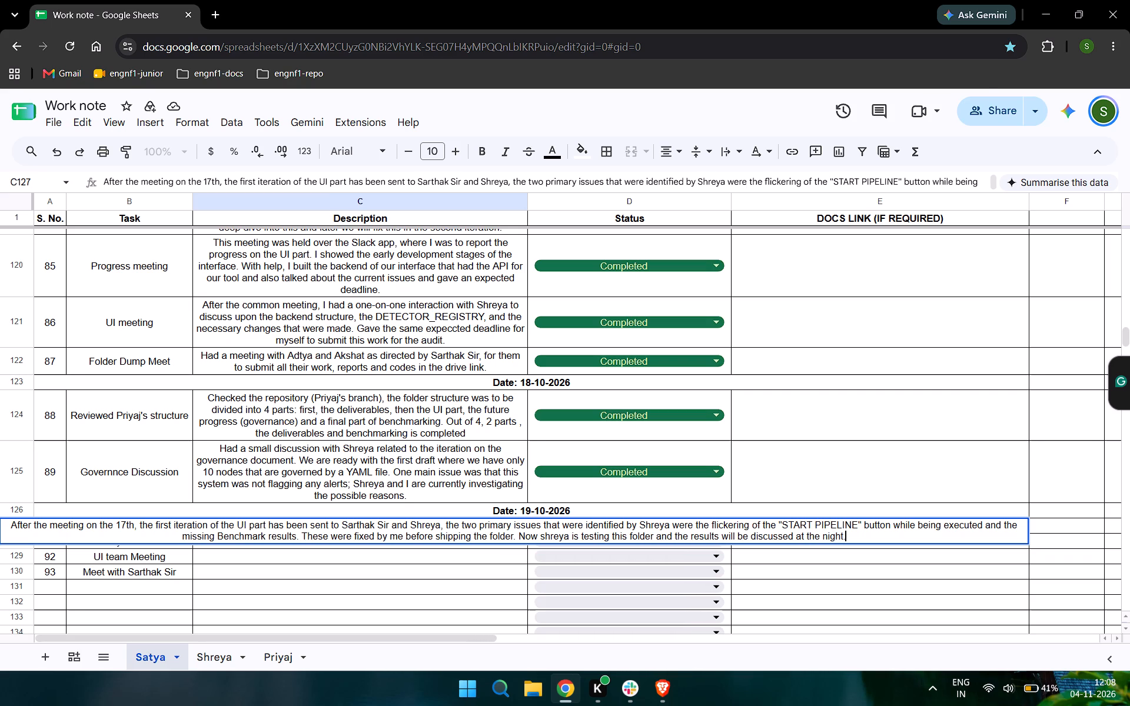
# Wrap the text of task 90's description within its cell.
pyautogui.click(727, 150)
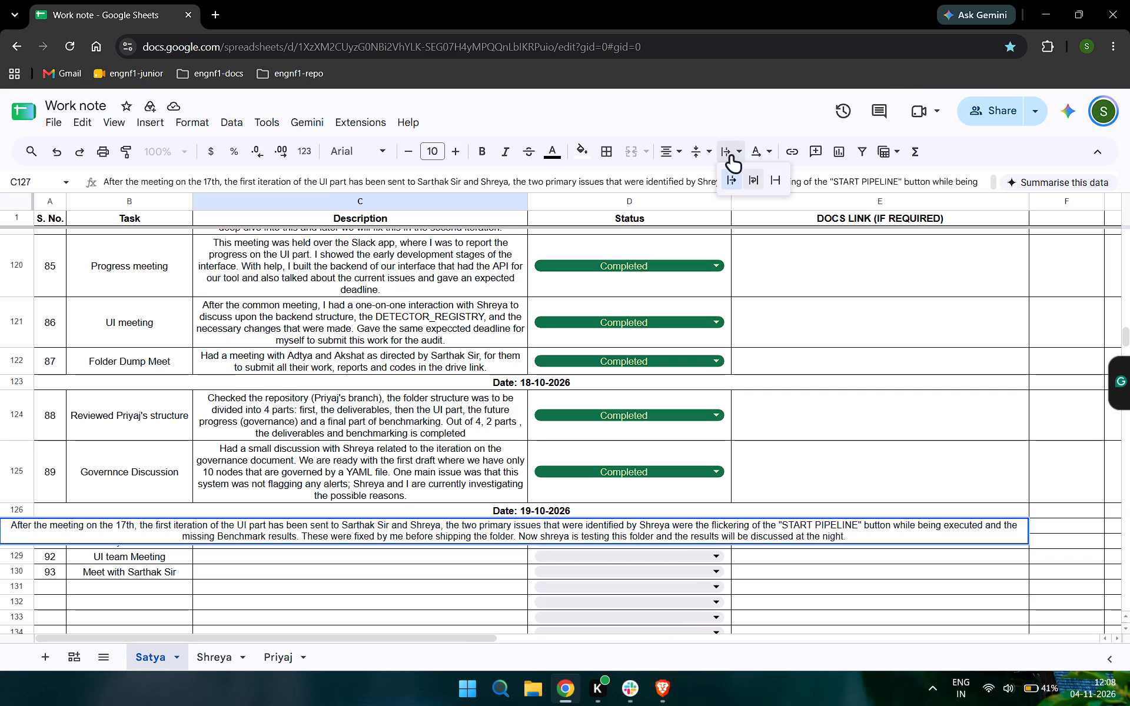
pyautogui.click(752, 176)
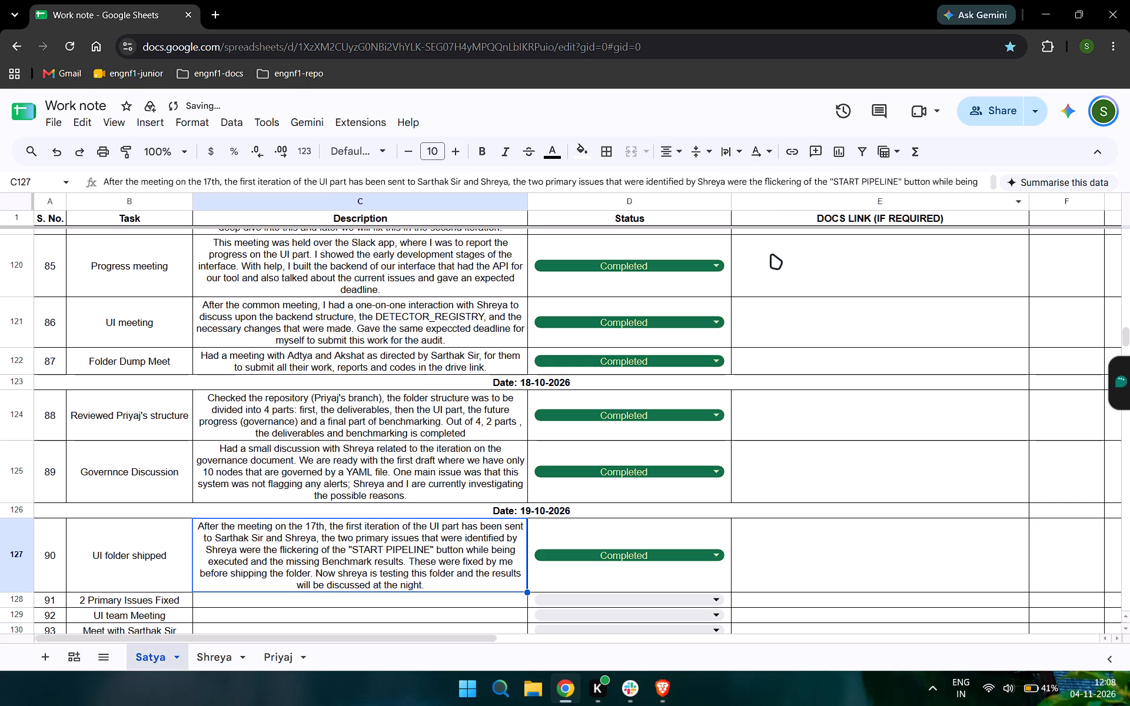
# Move "the two primary issues … missing Benchmark results." from task 90's description to task 91's, ending the sentence left behind after "Shreya" with a period.
pyautogui.scroll(-2, 712, 404)
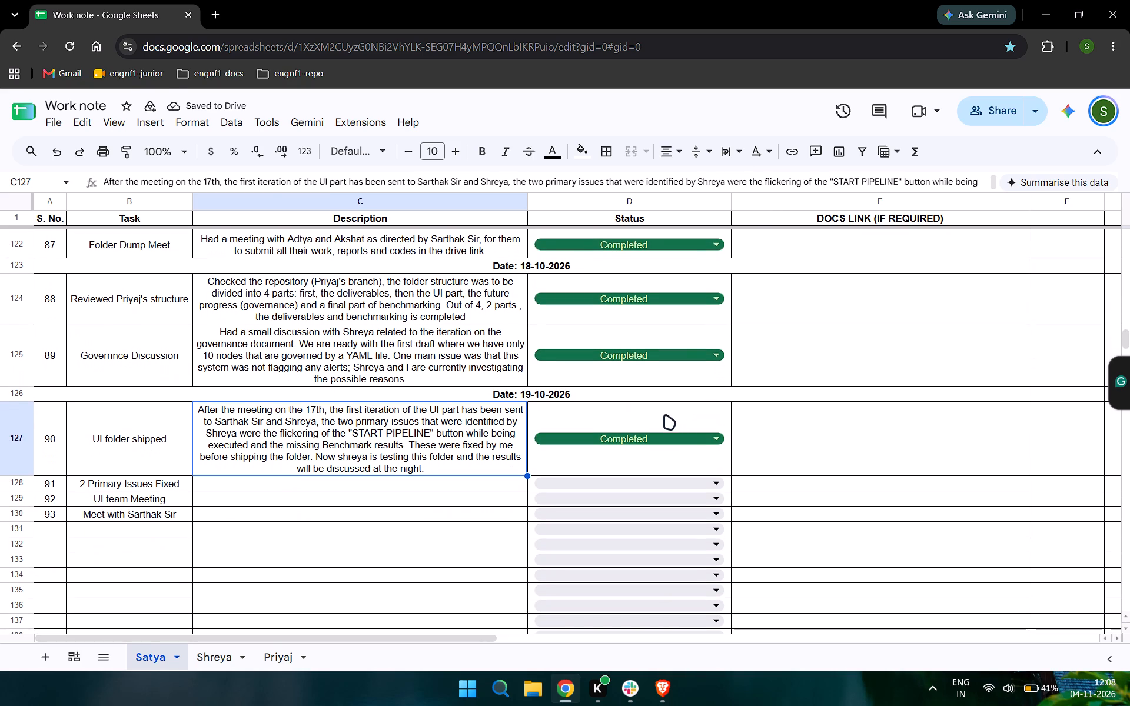
pyautogui.doubleClick(463, 450)
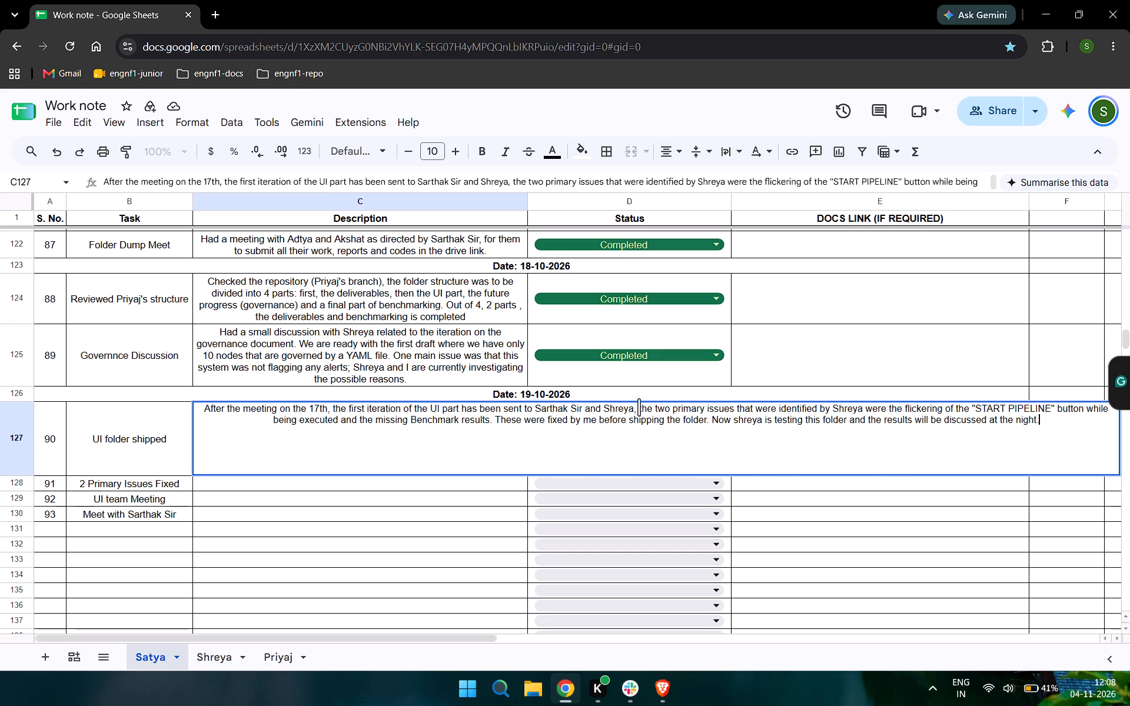
pyautogui.moveTo(637, 408); pyautogui.dragTo(722, 424)
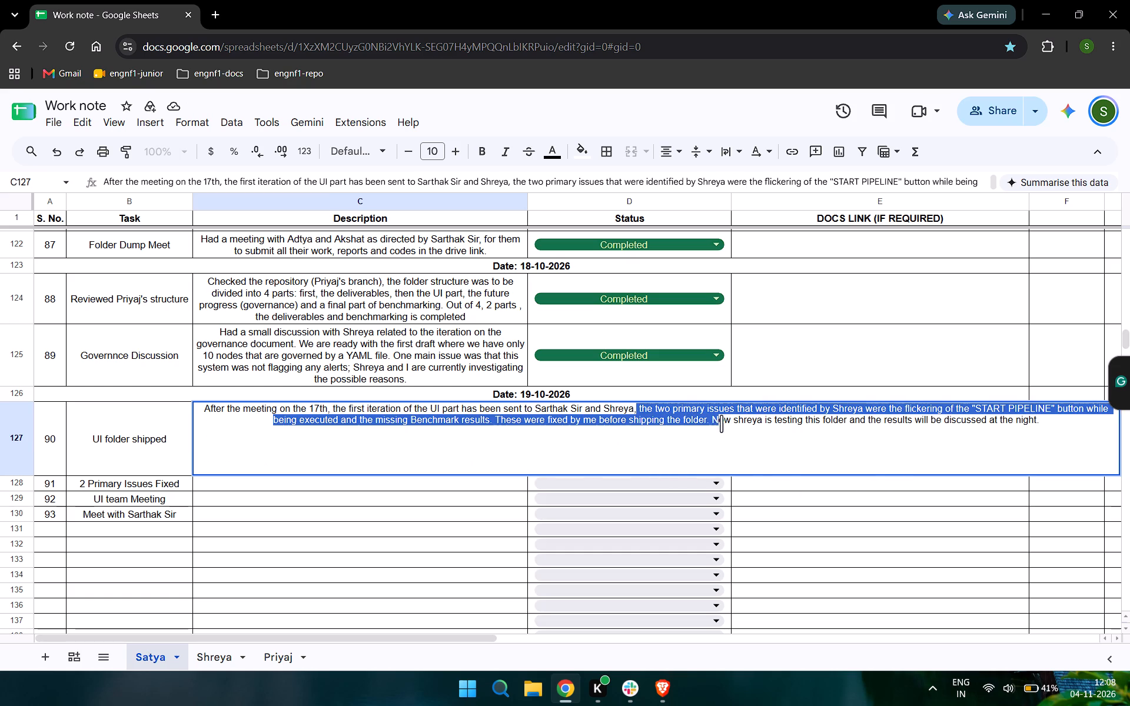
pyautogui.moveTo(722, 424); pyautogui.dragTo(659, 425)
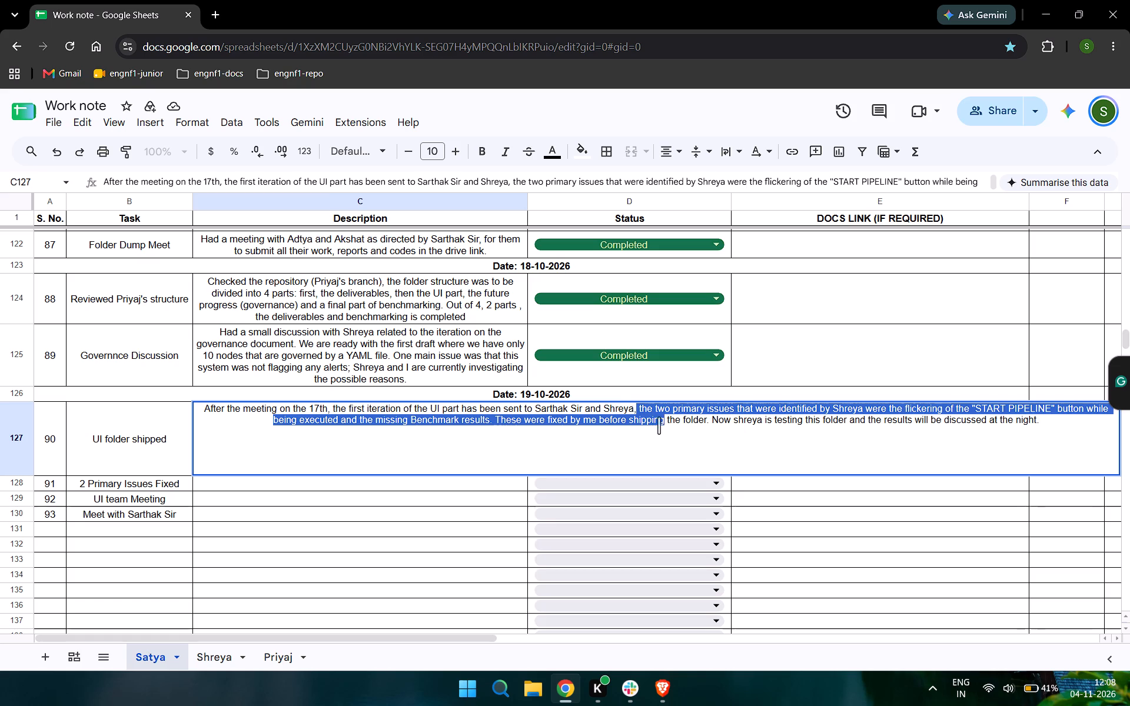
pyautogui.moveTo(659, 425); pyautogui.dragTo(493, 422)
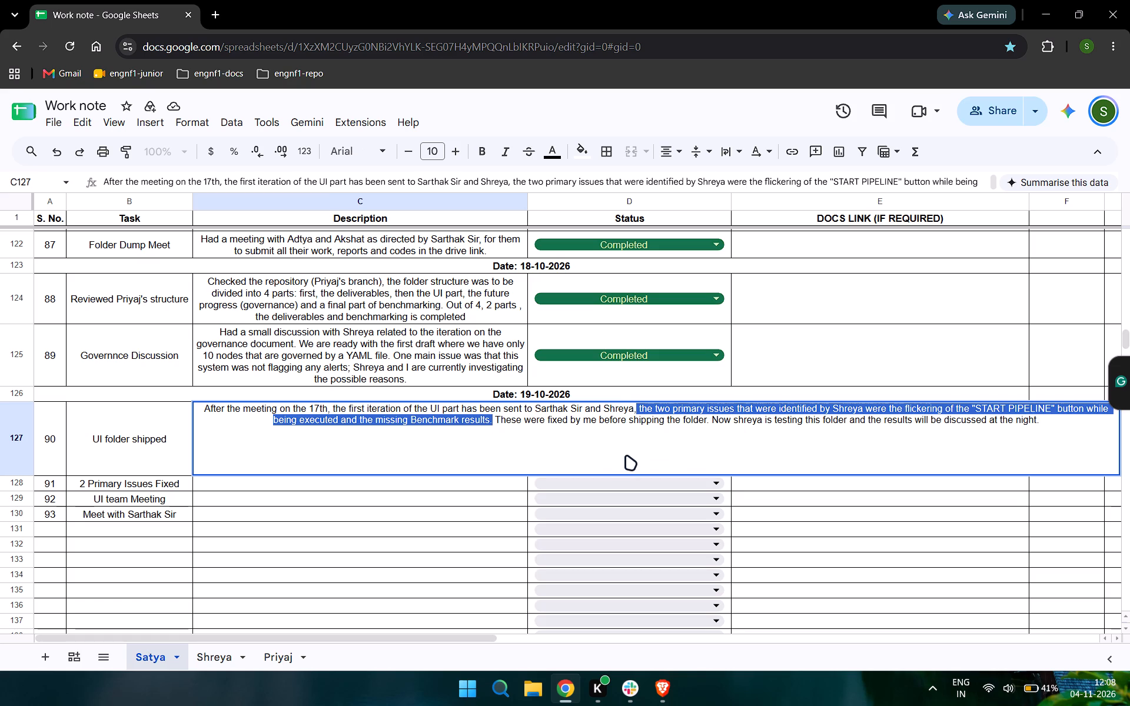
pyautogui.hotkey('ctrl', 'x')
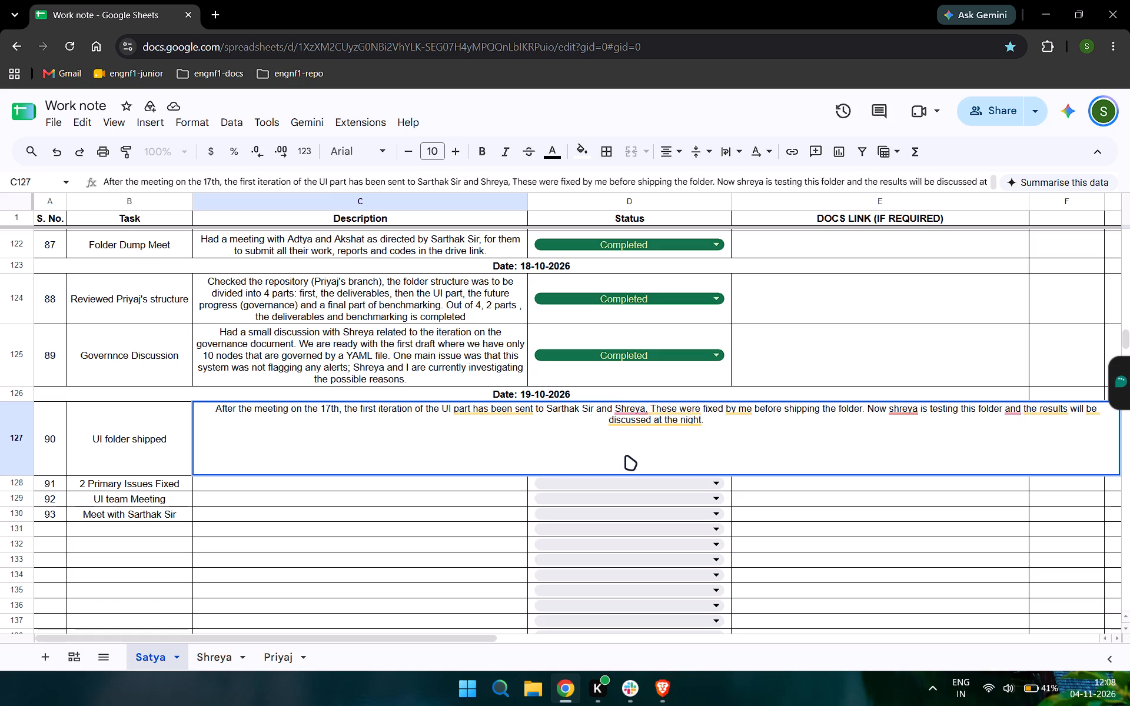
pyautogui.press('BackSpace')
pyautogui.press('.')
pyautogui.click(245, 482)
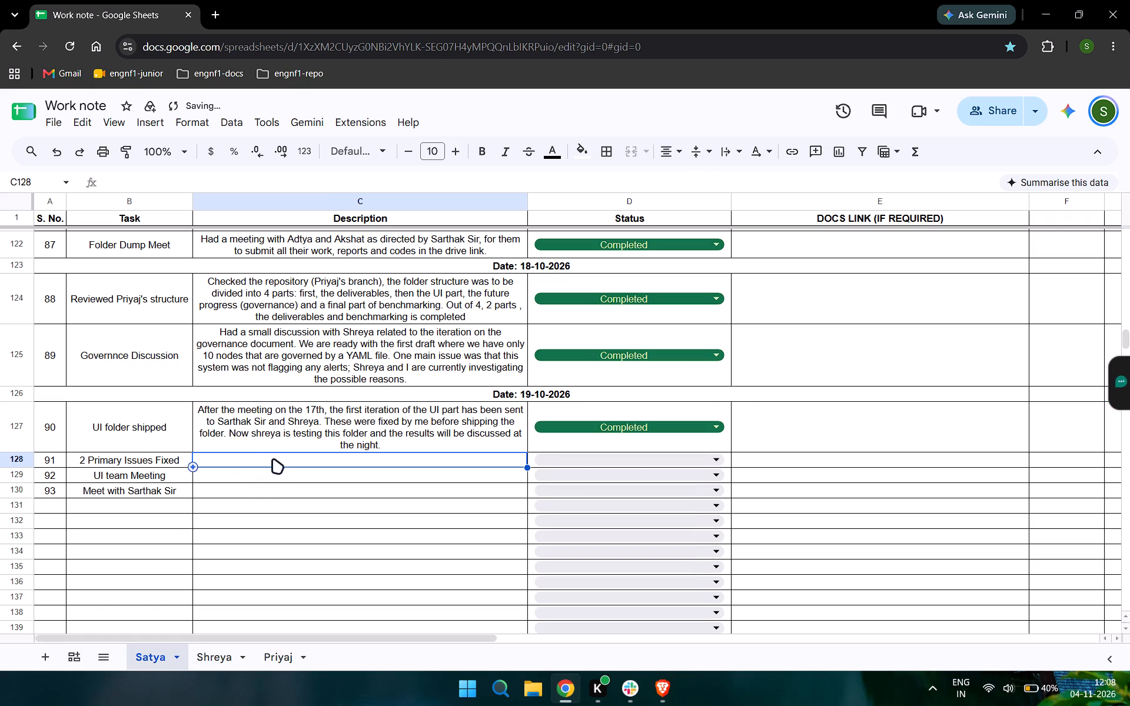
pyautogui.doubleClick(247, 465)
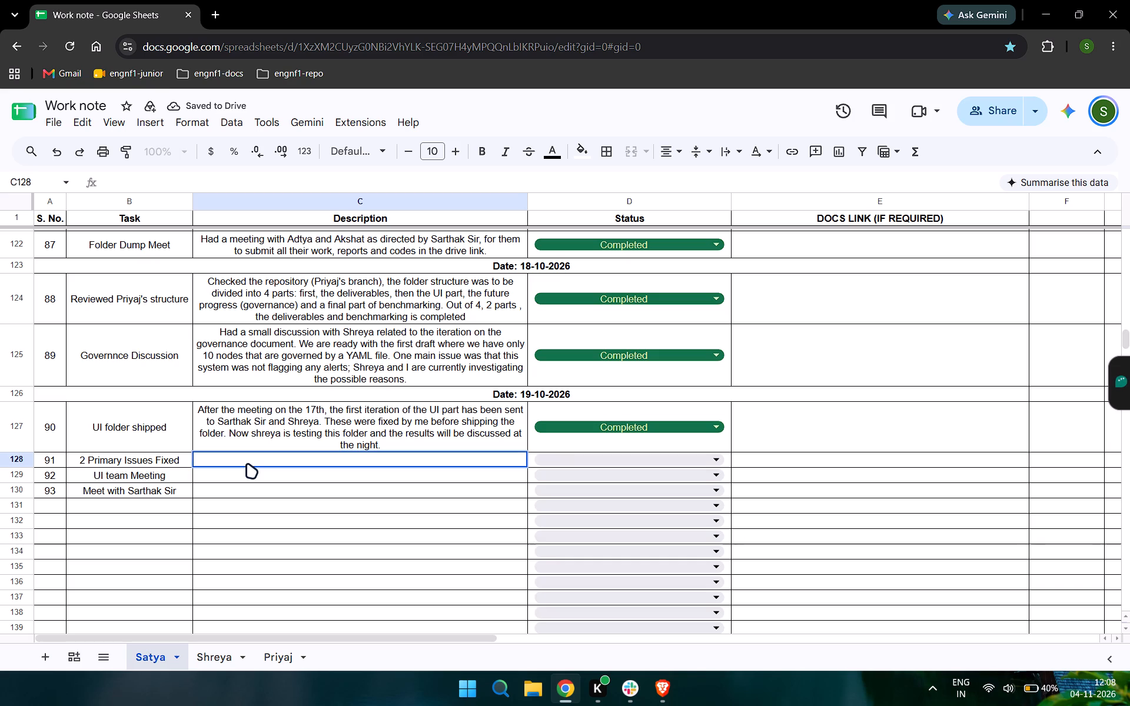
pyautogui.hotkey('ctrl', 'shift', 'v')
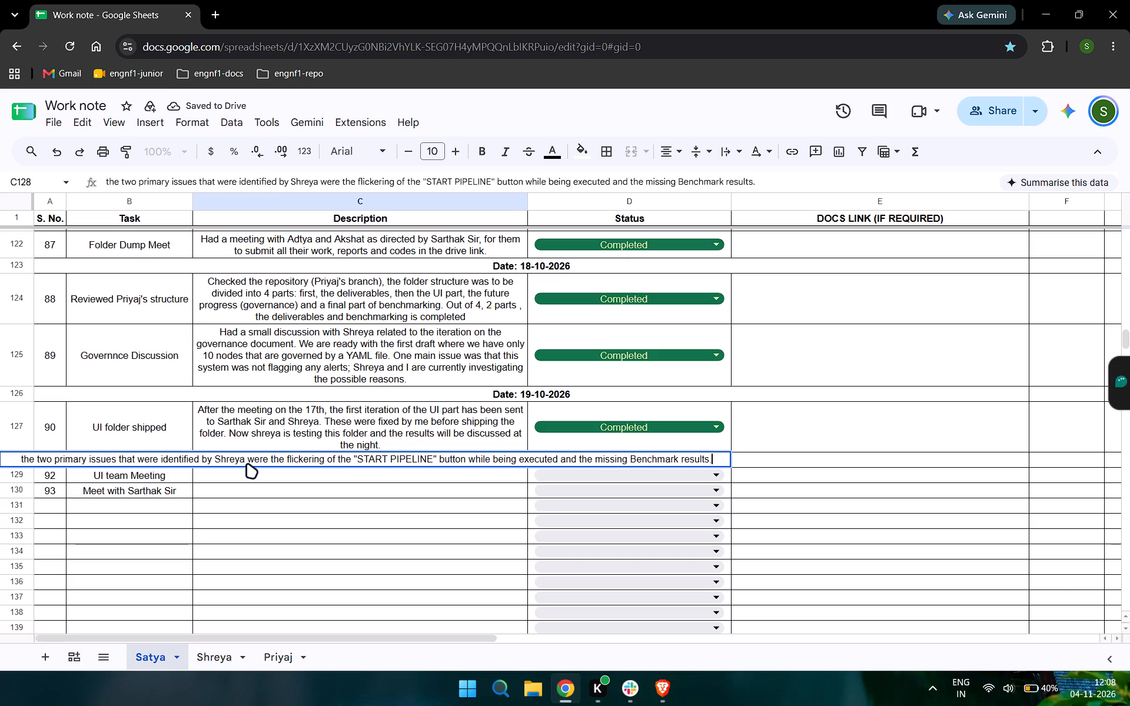
# Wrap the text of task 91's description within its cell.
pyautogui.click(733, 143)
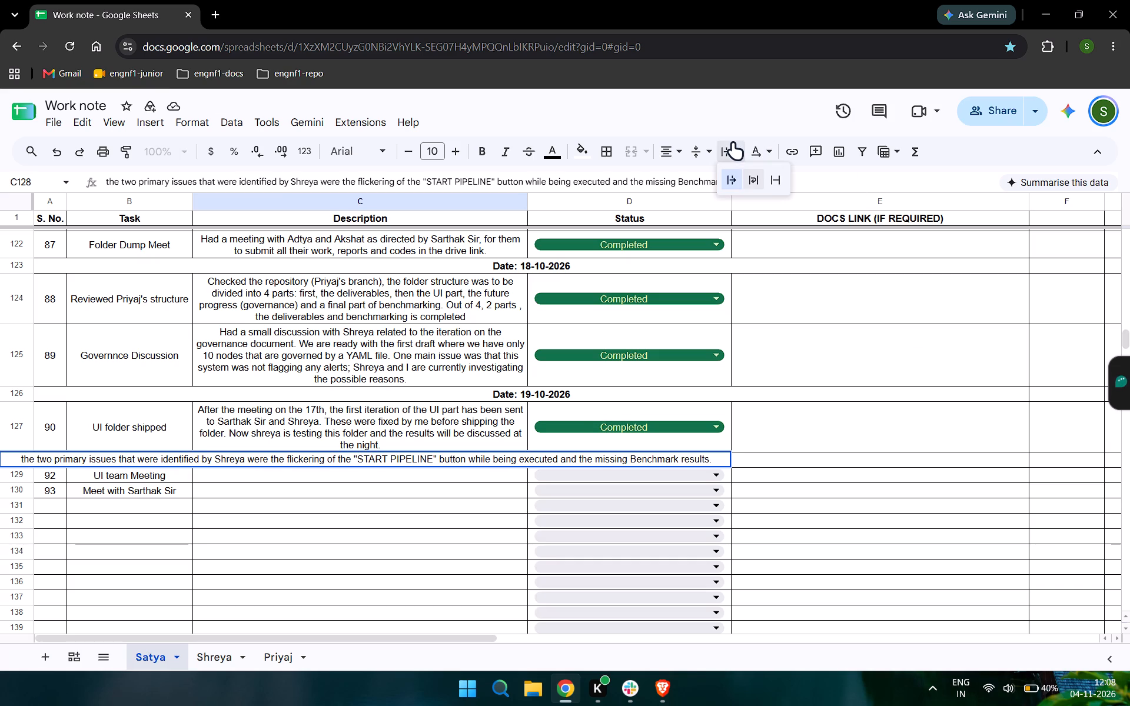
pyautogui.click(758, 174)
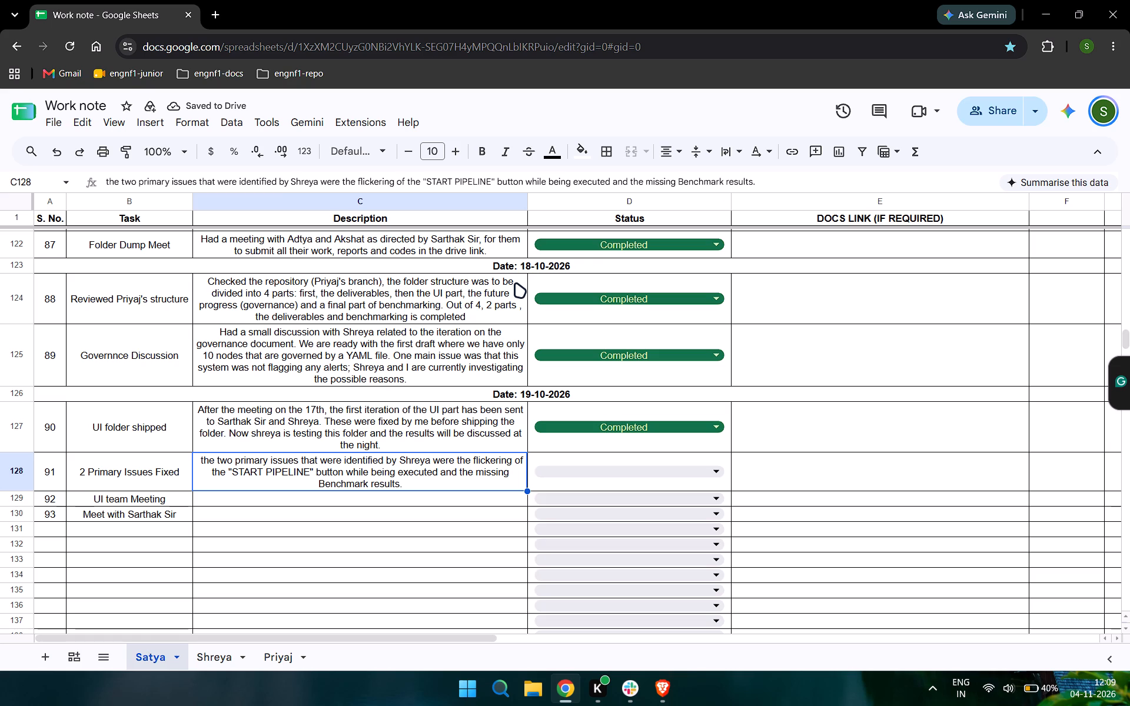
# Cut the sentence "These were fixed by me before shipping the folder." from task 90's description.
pyautogui.doubleClick(393, 436)
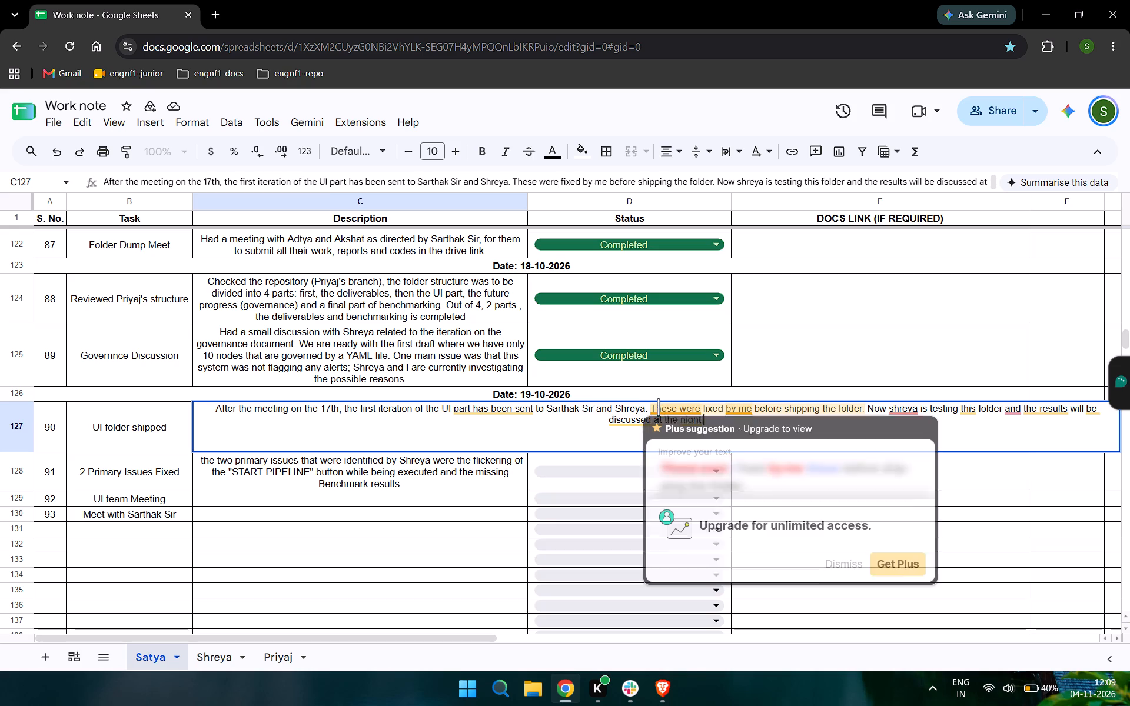
pyautogui.moveTo(649, 405); pyautogui.dragTo(792, 421)
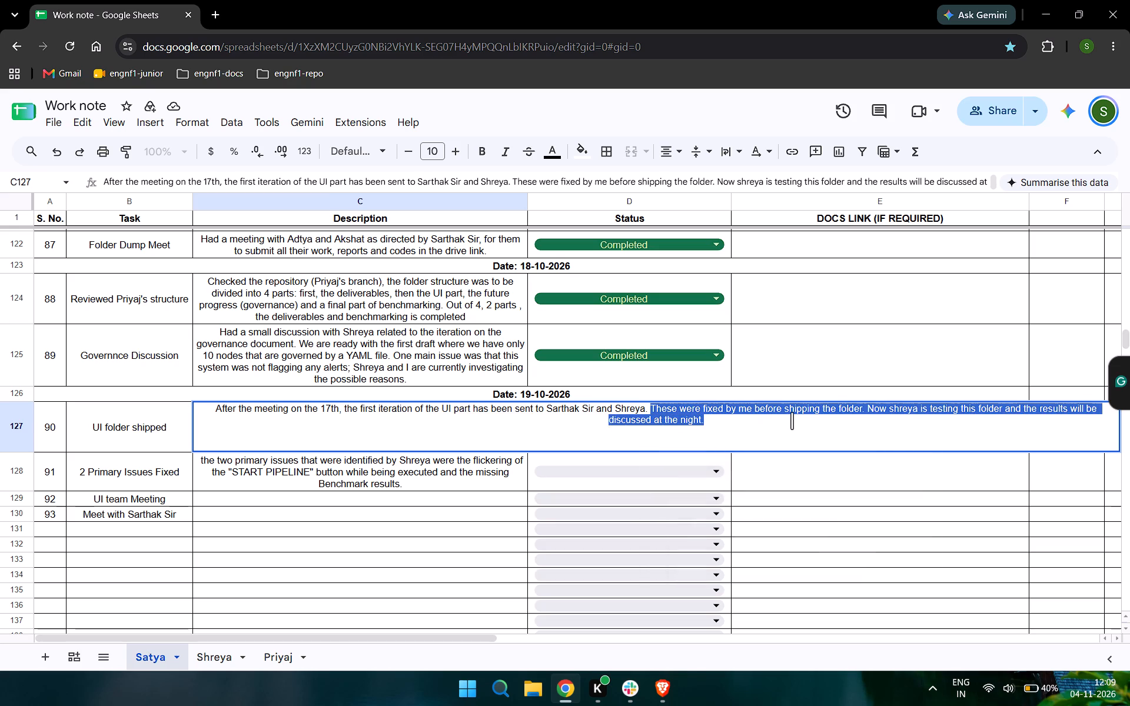
pyautogui.moveTo(792, 421); pyautogui.dragTo(870, 411)
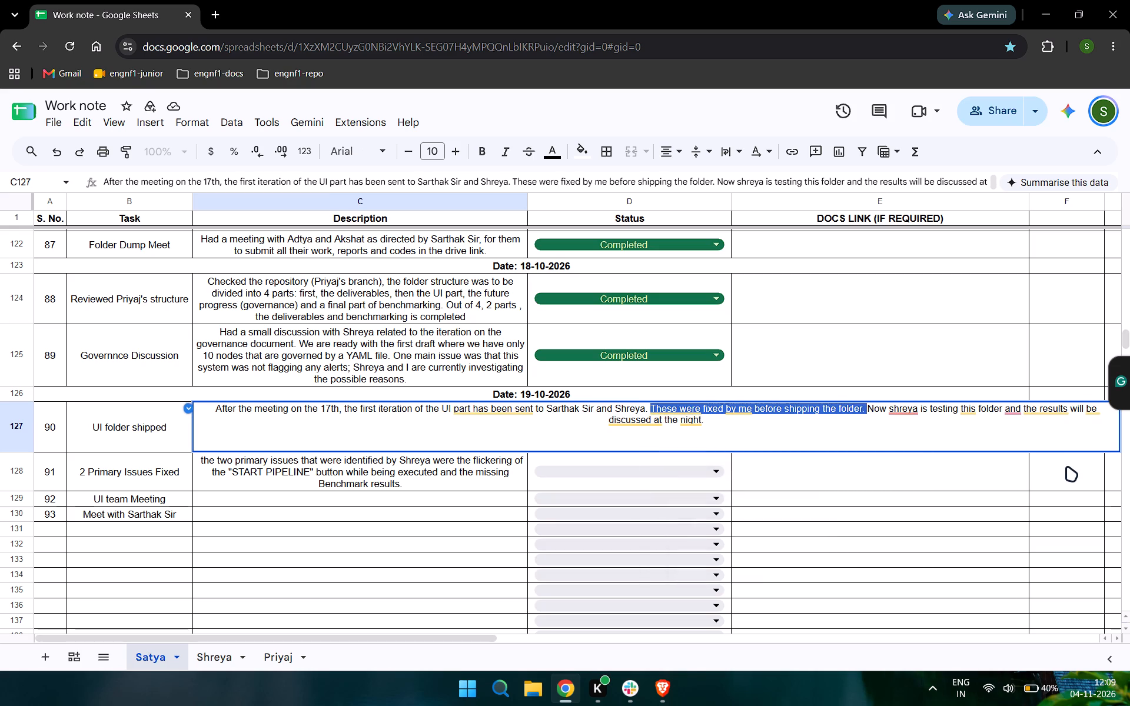
pyautogui.hotkey('ctrl', 'x')
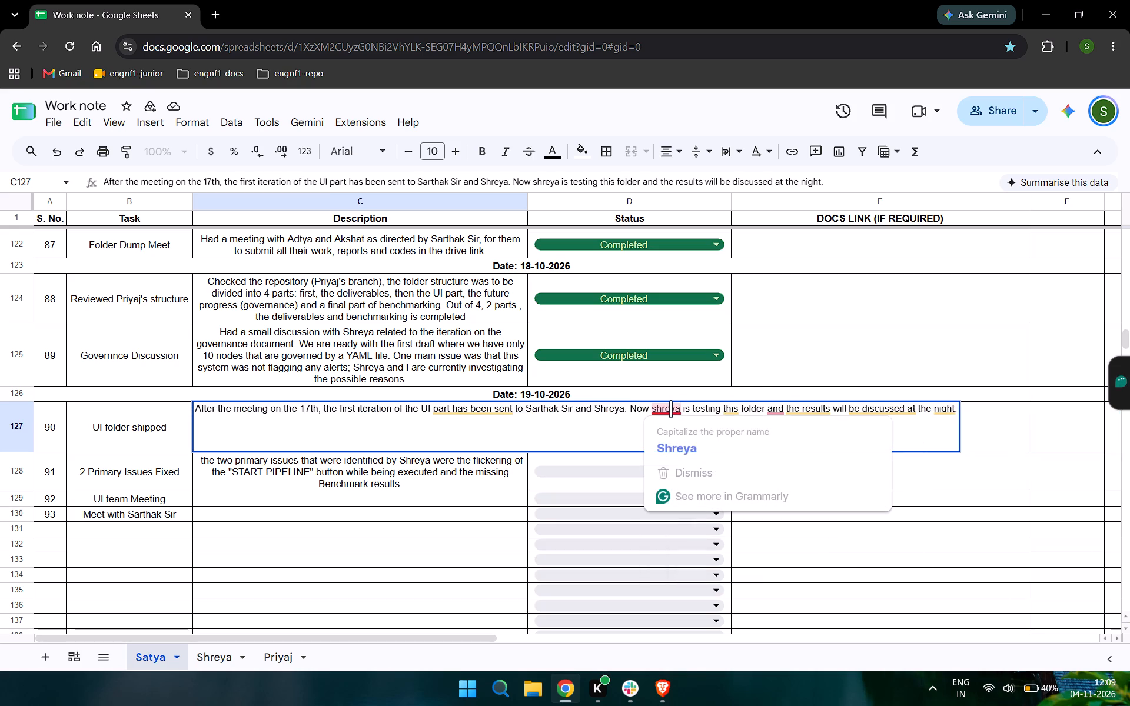
# Correct the uncapitalised name in task 90's description to "Shreya".
pyautogui.click(666, 433)
pyautogui.write('Shreya')
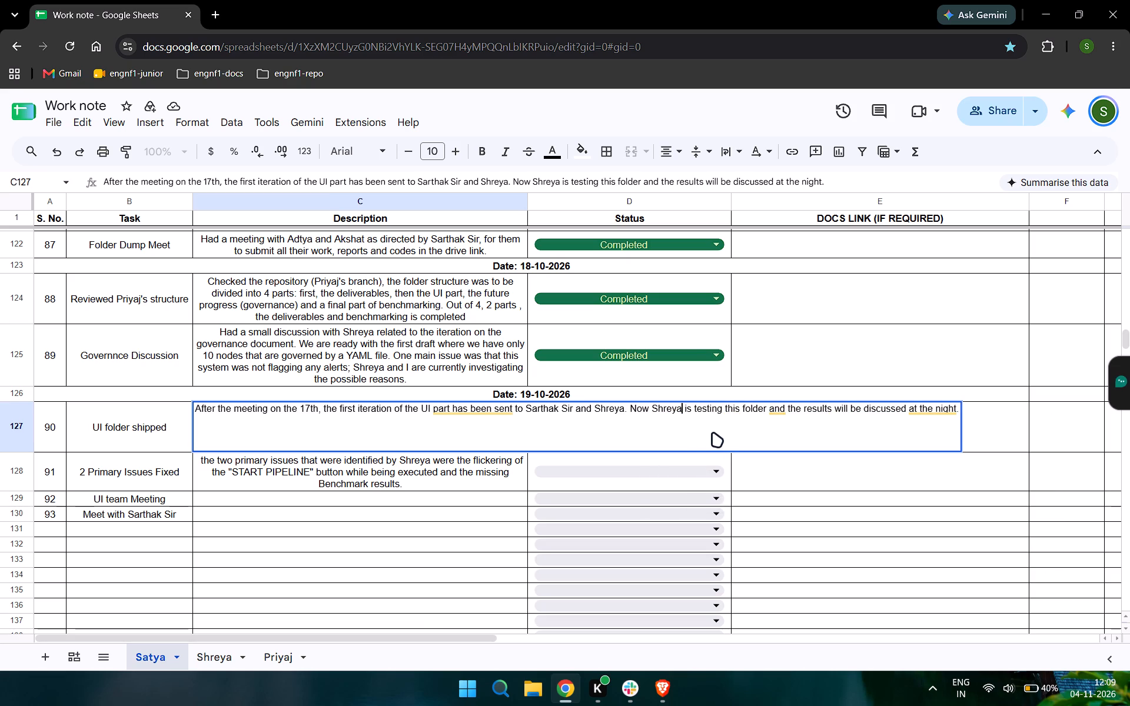
# Paste the cut sentence about the fixes before shipping the folder at the end of task 91's description.
pyautogui.doubleClick(413, 481)
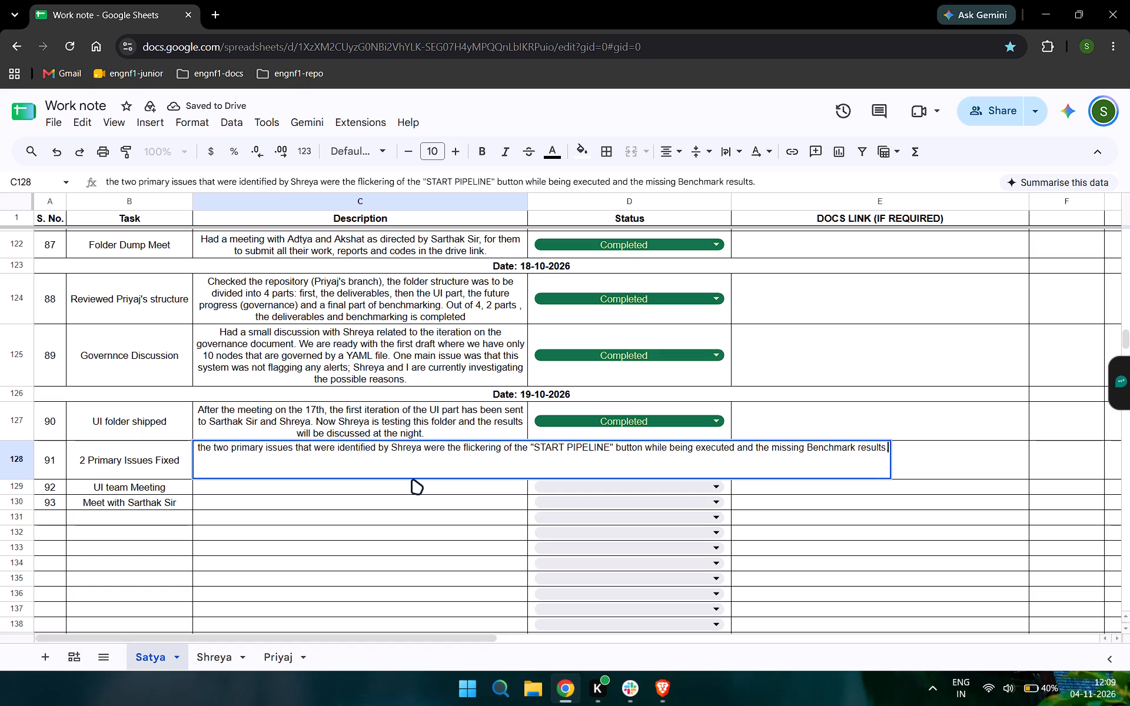
pyautogui.press('space')
pyautogui.hotkey('ctrl', 'v')
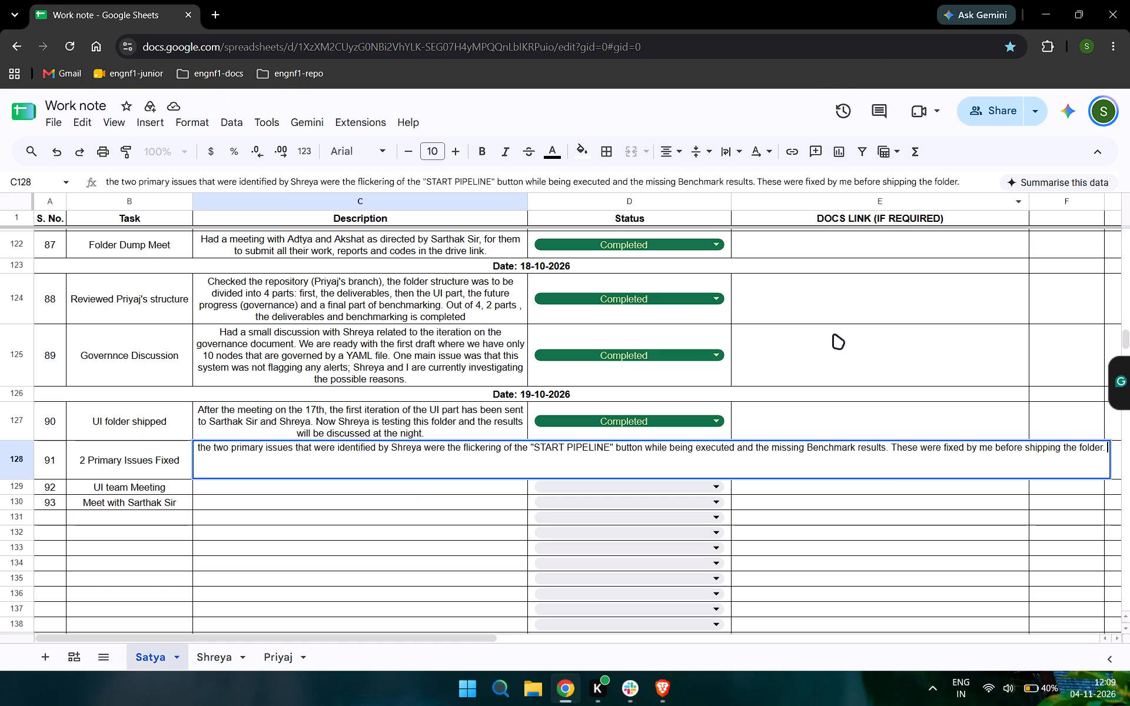
pyautogui.click(828, 408)
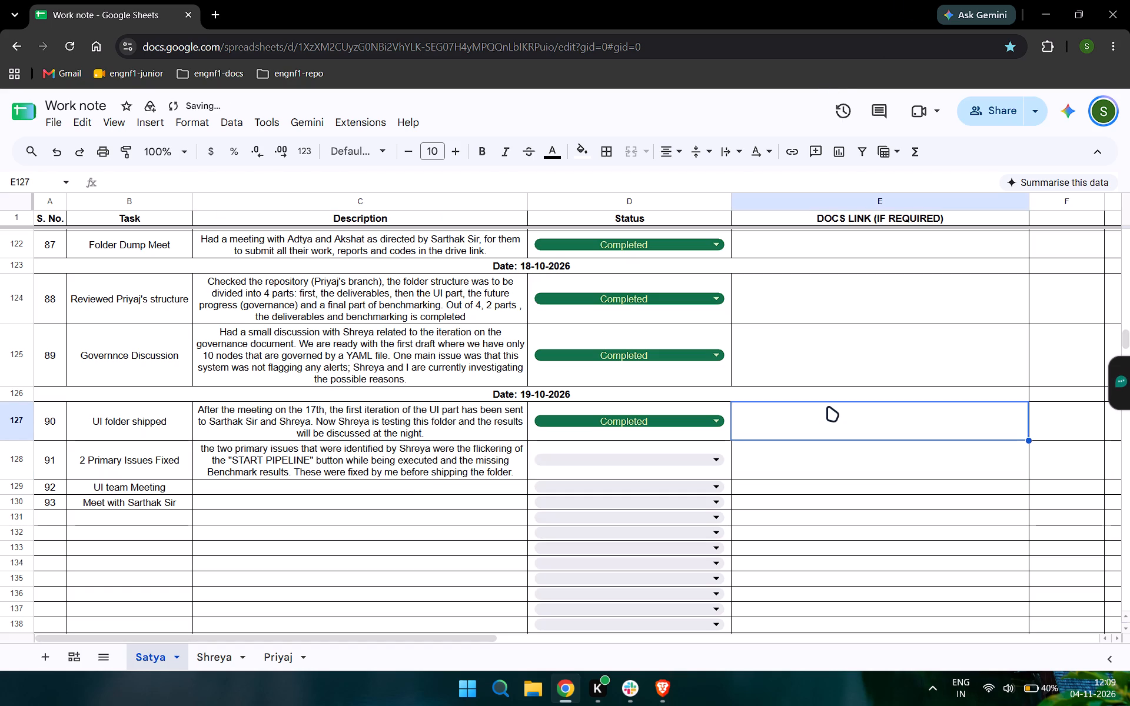